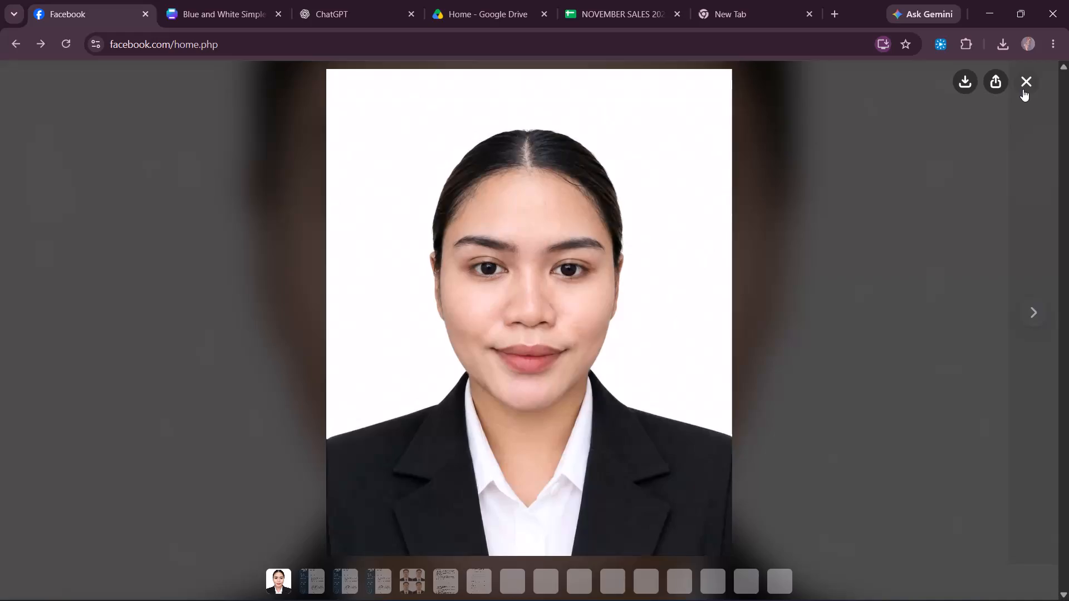
# Close the enlarged portrait photo in the Facebook image viewer.
pyautogui.click(1023, 89)
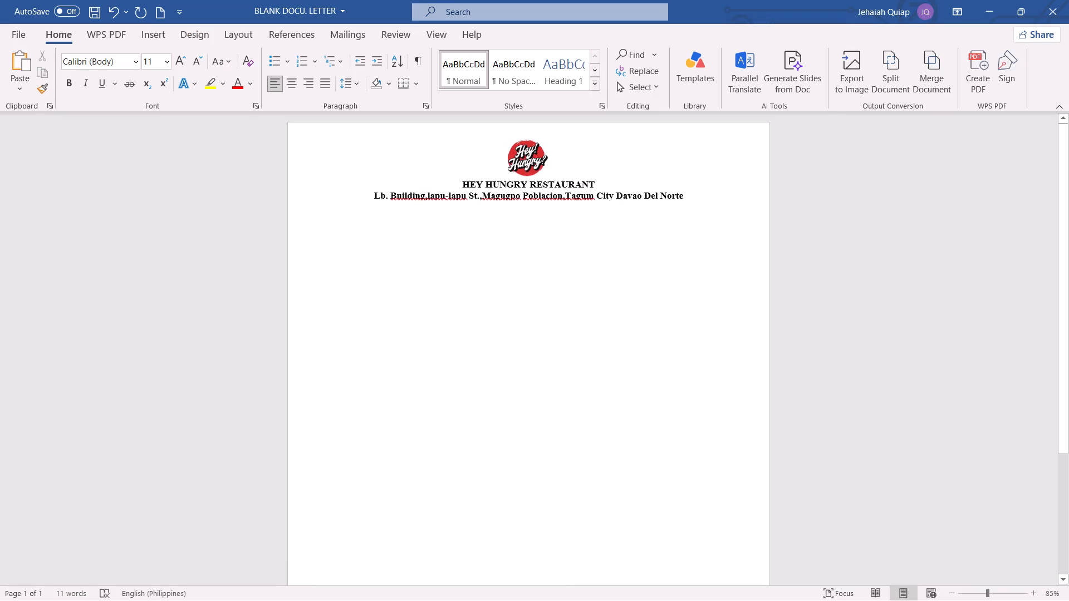
pyautogui.hotkey('ctrl', 'v')
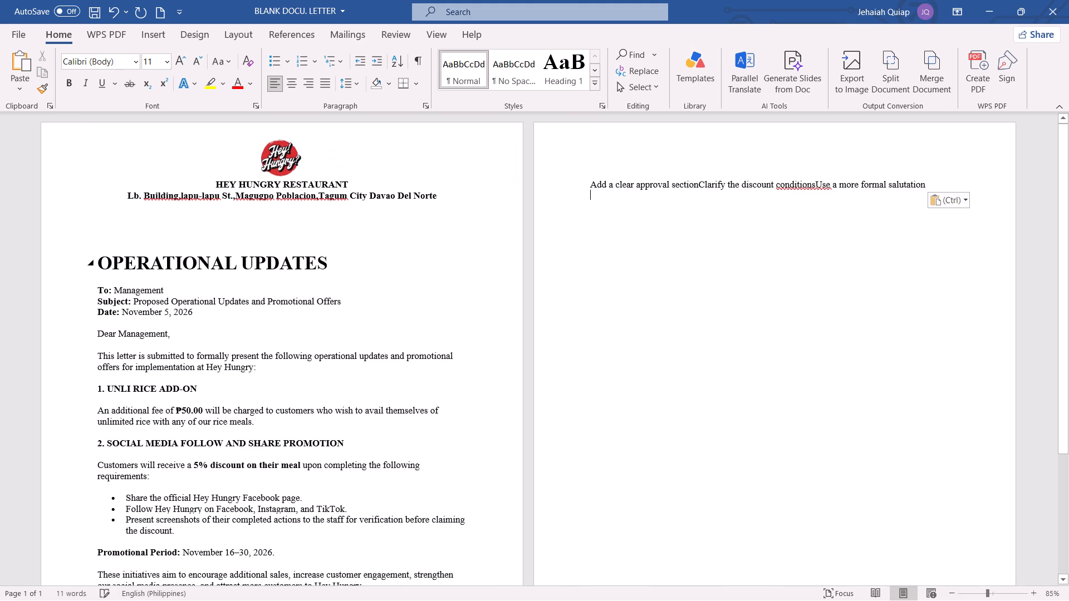
# Delete the leftover suggestion line starting "Add a clear approval section" and the empty paragraph on the second page.
pyautogui.scroll(-1, 593, 280)
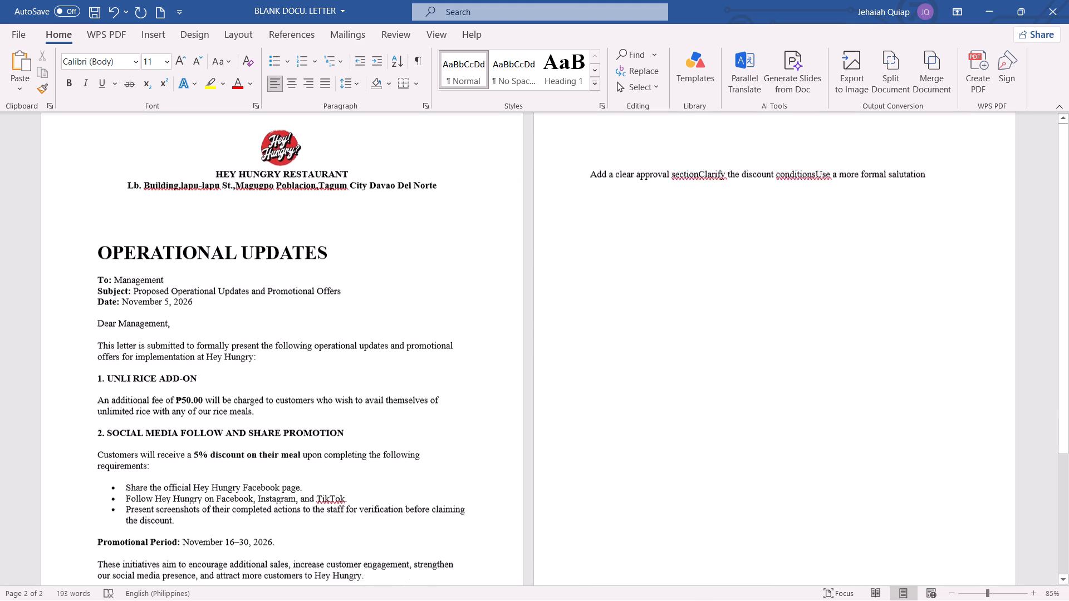
pyautogui.scroll(-1, 593, 280)
pyautogui.scroll(2, 441, 337)
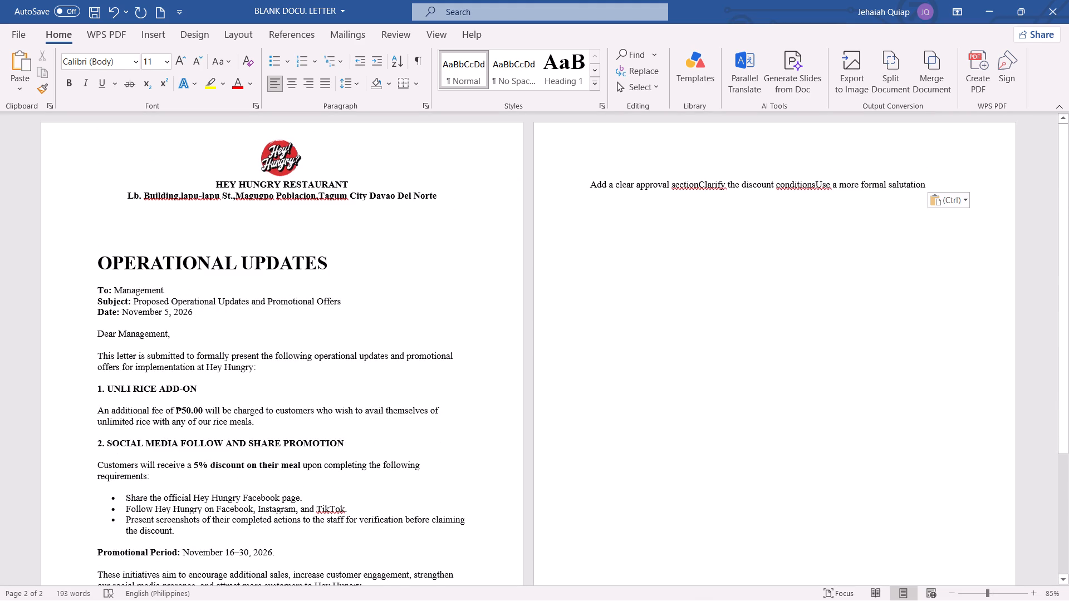
pyautogui.moveTo(589, 188); pyautogui.dragTo(956, 182)
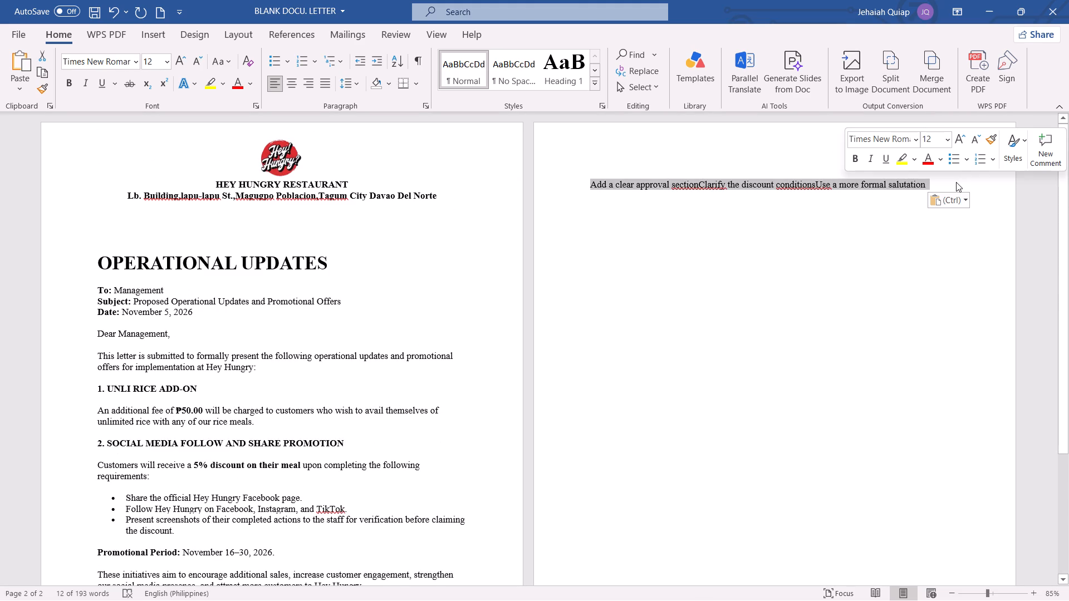
pyautogui.press('BackSpace')
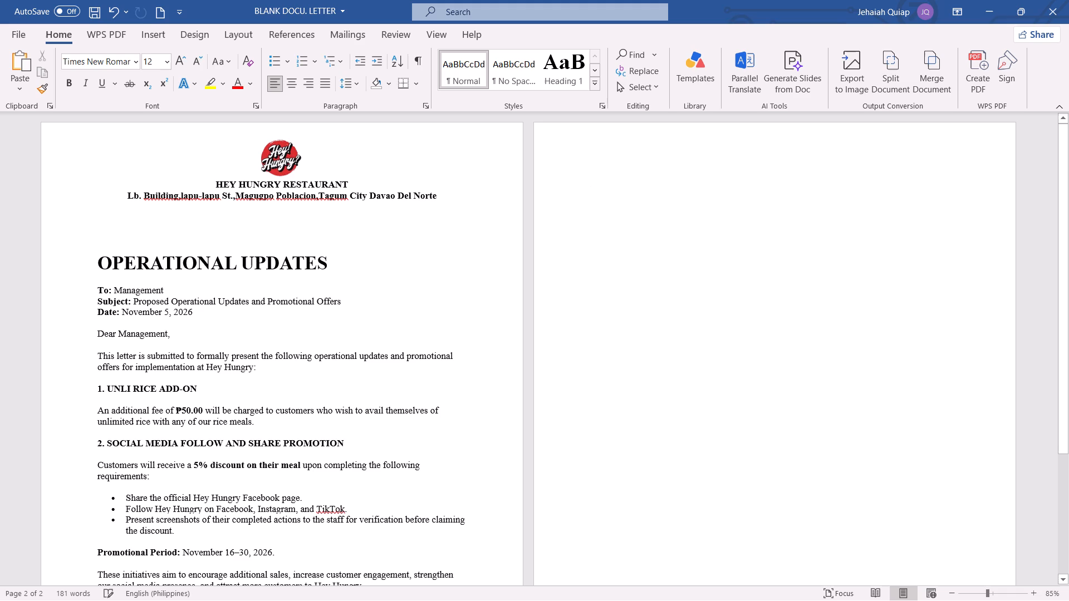
pyautogui.press('BackSpace')
# Delete the "OPERATIONAL UPDATES" heading and the extra blank lines between the letterhead and the To line.
pyautogui.scroll(-1, 580, 342)
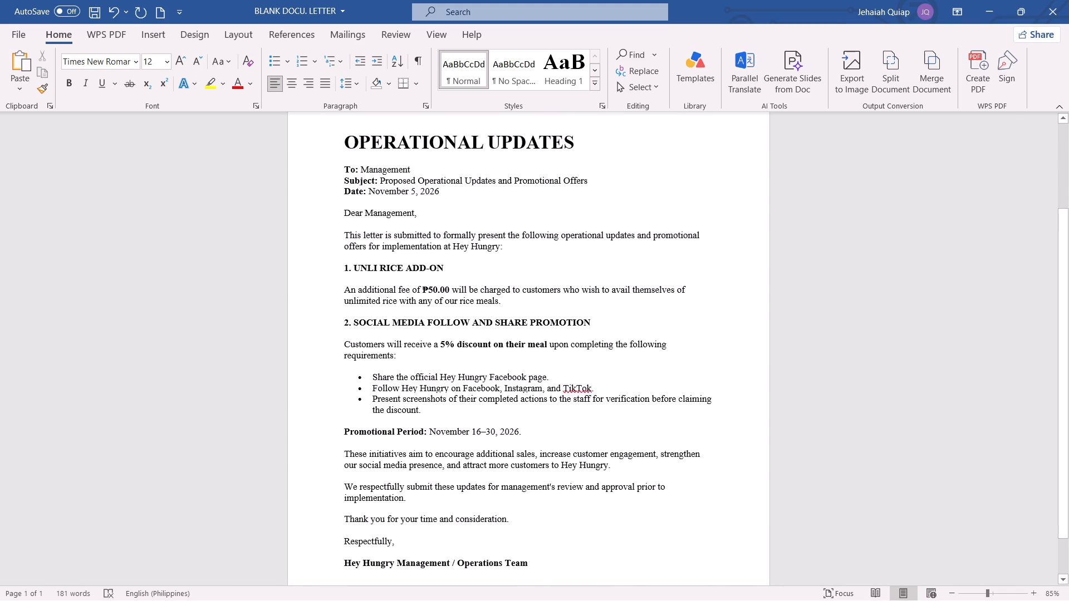
pyautogui.scroll(-1, 580, 342)
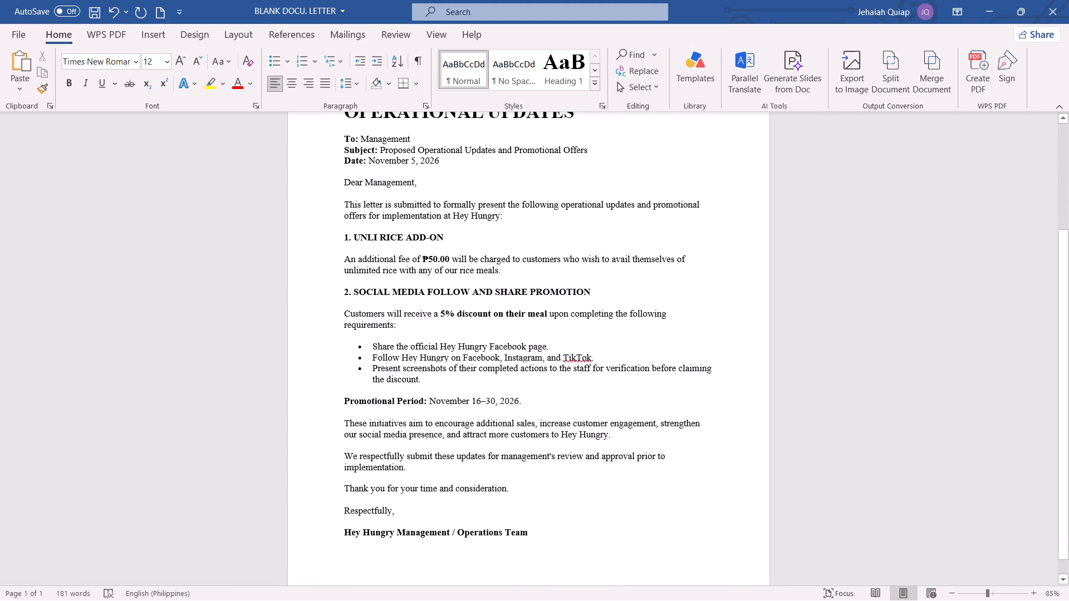
pyautogui.click(537, 539)
pyautogui.scroll(3, 526, 491)
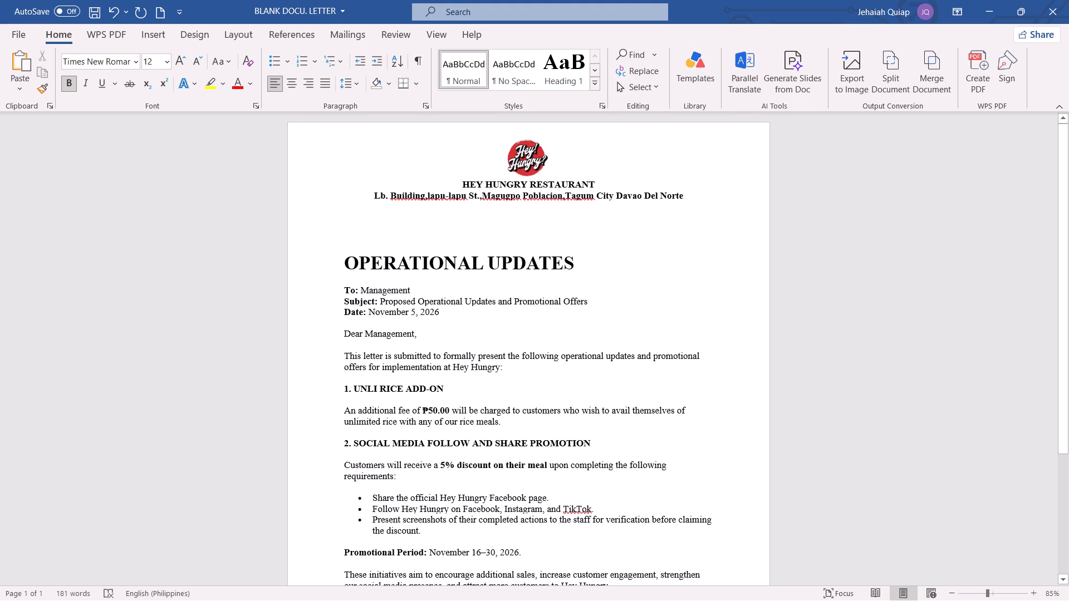
pyautogui.moveTo(578, 268); pyautogui.dragTo(409, 258)
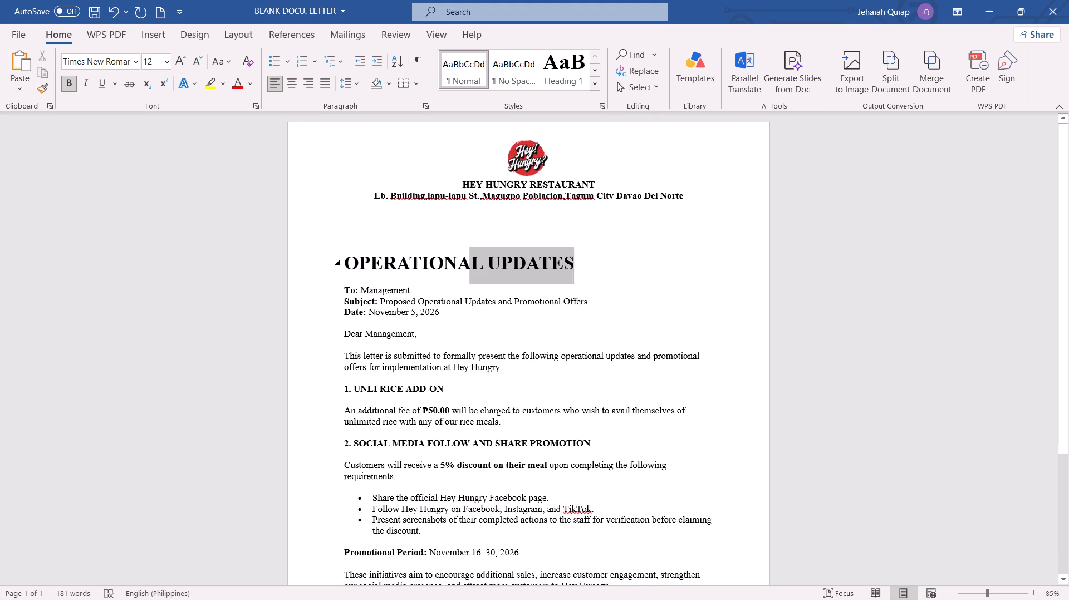
pyautogui.moveTo(409, 258); pyautogui.dragTo(353, 264)
pyautogui.press('BackSpace')
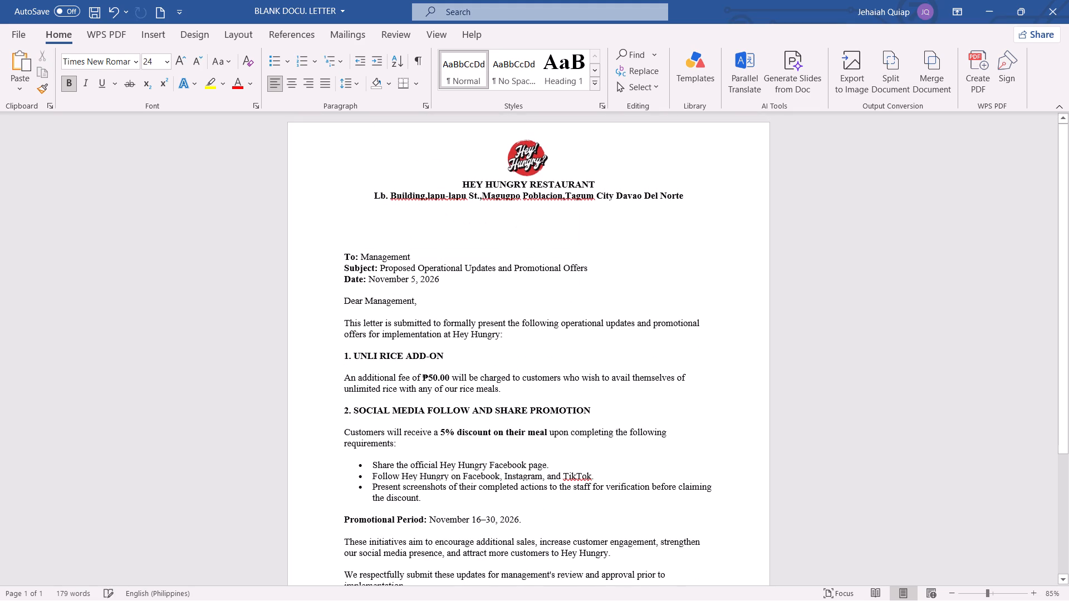
pyautogui.press('BackSpace')
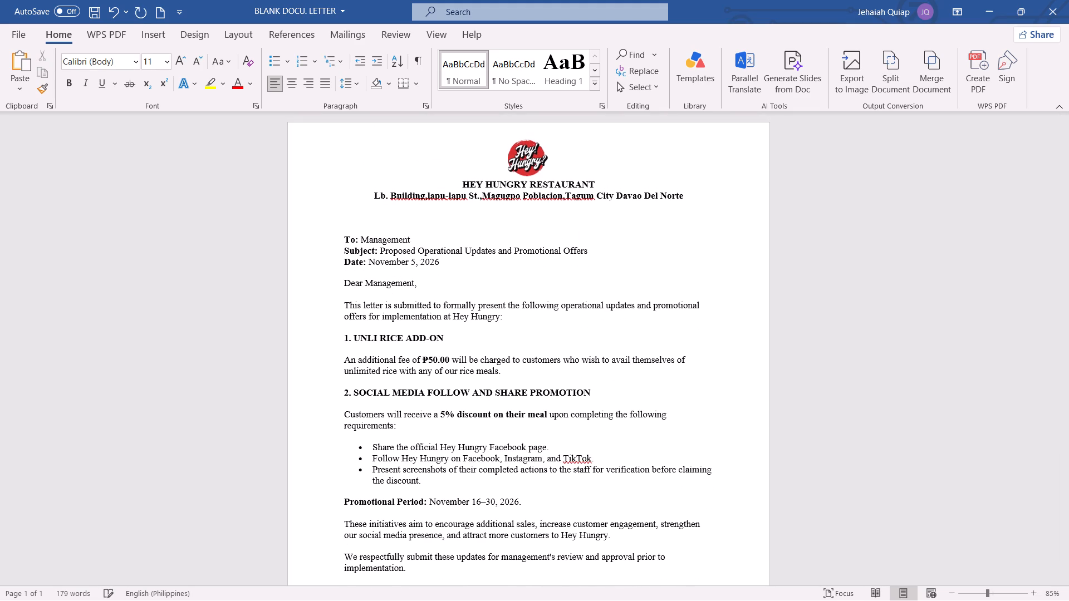
pyautogui.press('BackSpace')
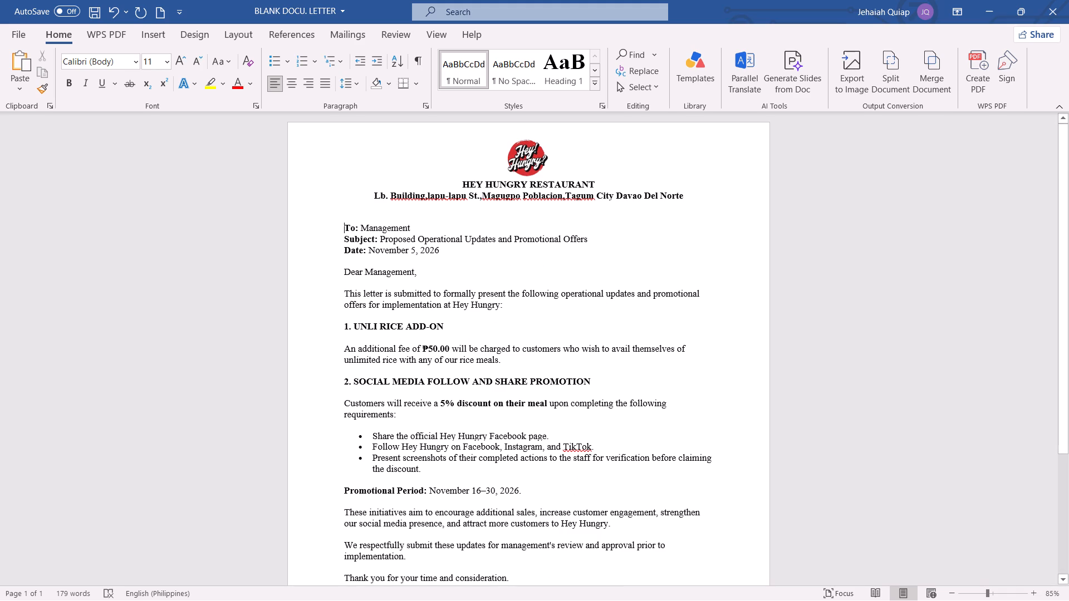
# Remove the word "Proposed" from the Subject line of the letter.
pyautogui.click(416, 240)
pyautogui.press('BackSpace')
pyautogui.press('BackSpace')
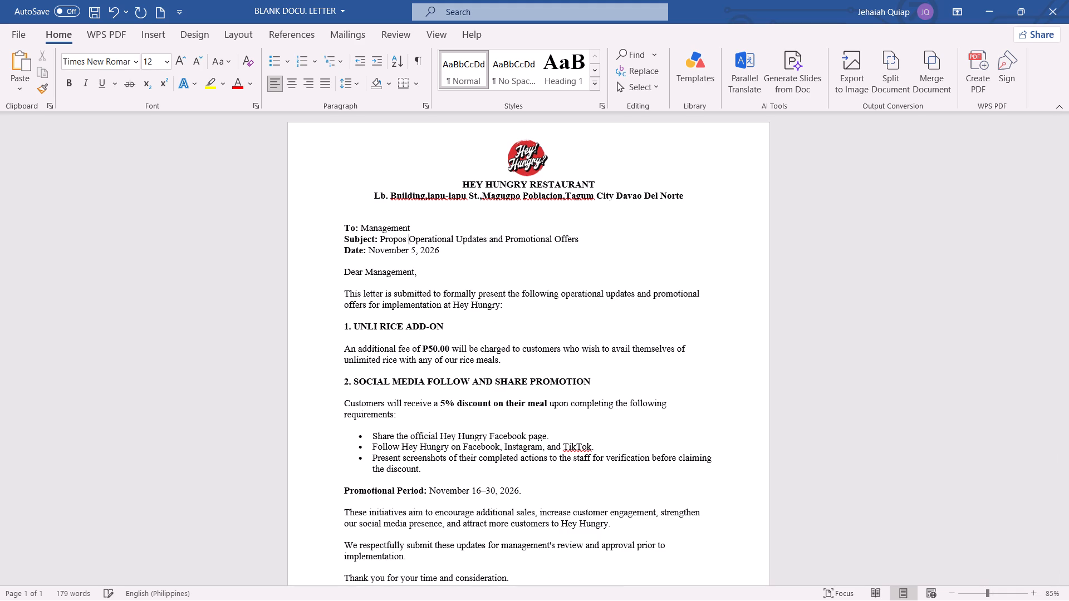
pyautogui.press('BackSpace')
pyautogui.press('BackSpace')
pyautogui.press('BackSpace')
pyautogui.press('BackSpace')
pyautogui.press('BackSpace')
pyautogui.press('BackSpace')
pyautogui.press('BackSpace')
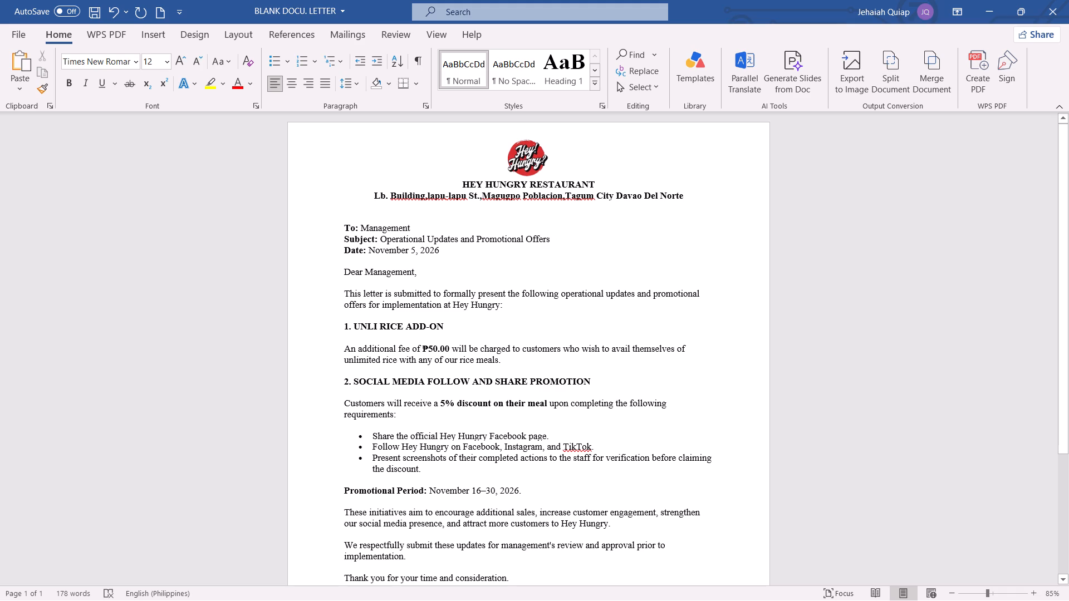
# Delete the entire Subject line between the To and Date lines.
pyautogui.moveTo(563, 239); pyautogui.dragTo(343, 239)
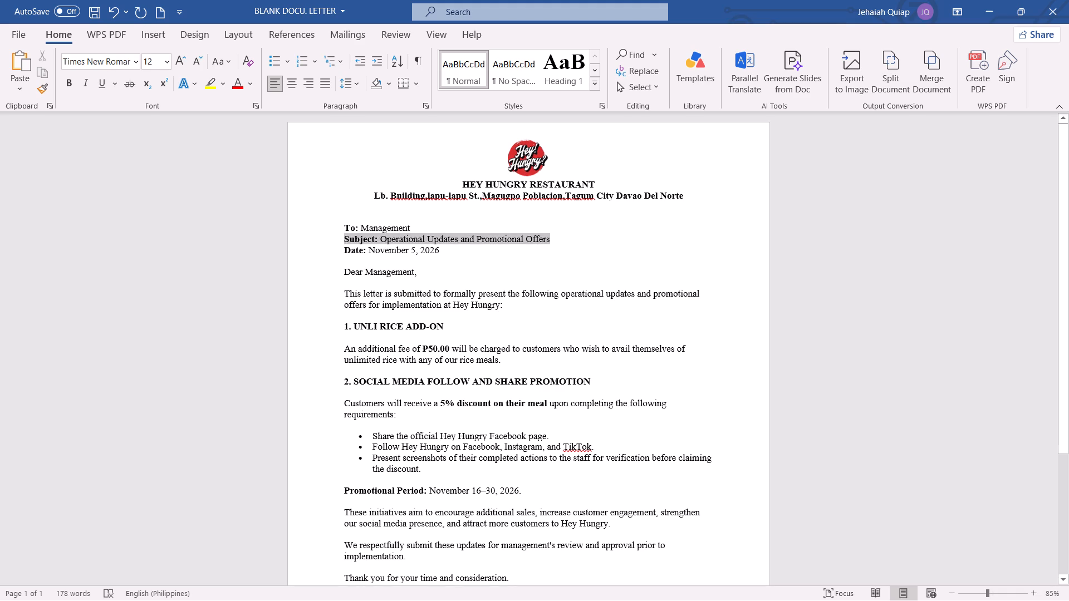
pyautogui.moveTo(343, 239); pyautogui.dragTo(341, 239)
pyautogui.press('BackSpace')
pyautogui.press('BackSpace')
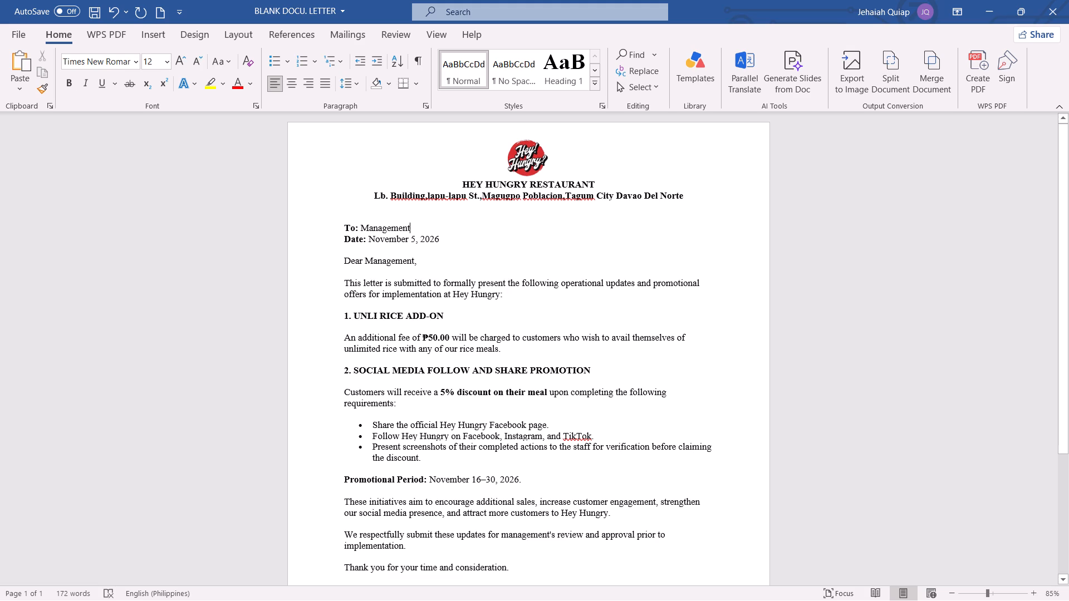
# Check the letter from the salutation down to its closing signature.
pyautogui.click(468, 267)
pyautogui.scroll(-5, 478, 378)
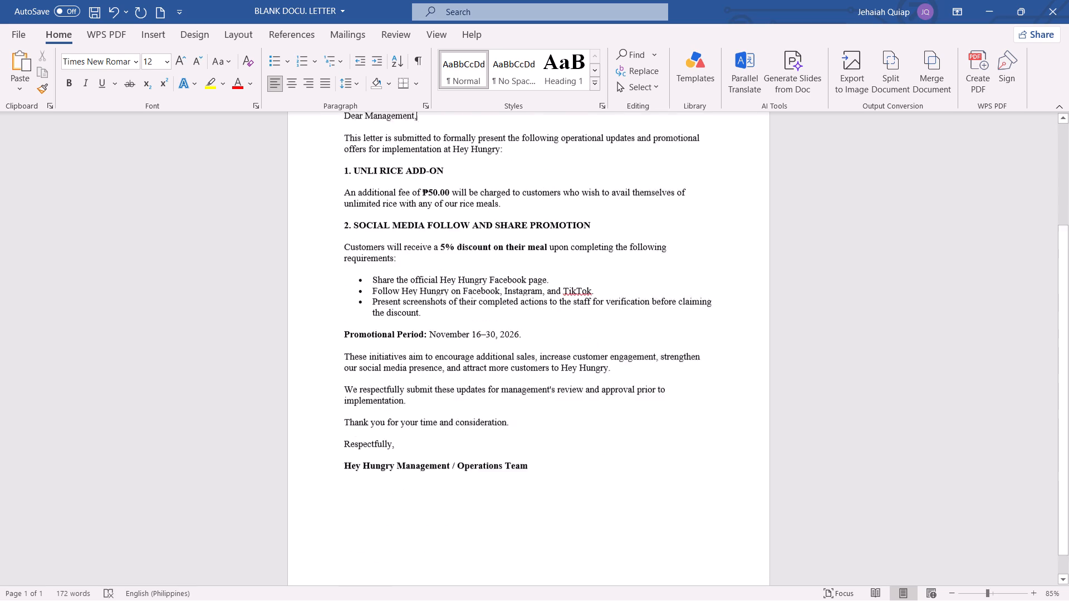
pyautogui.scroll(-1, 478, 378)
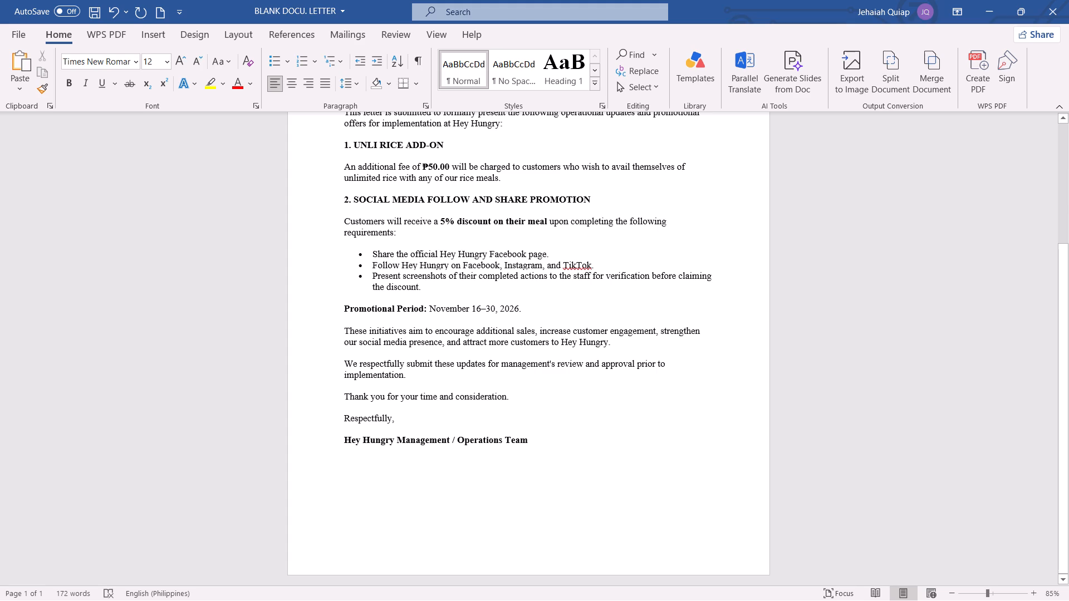
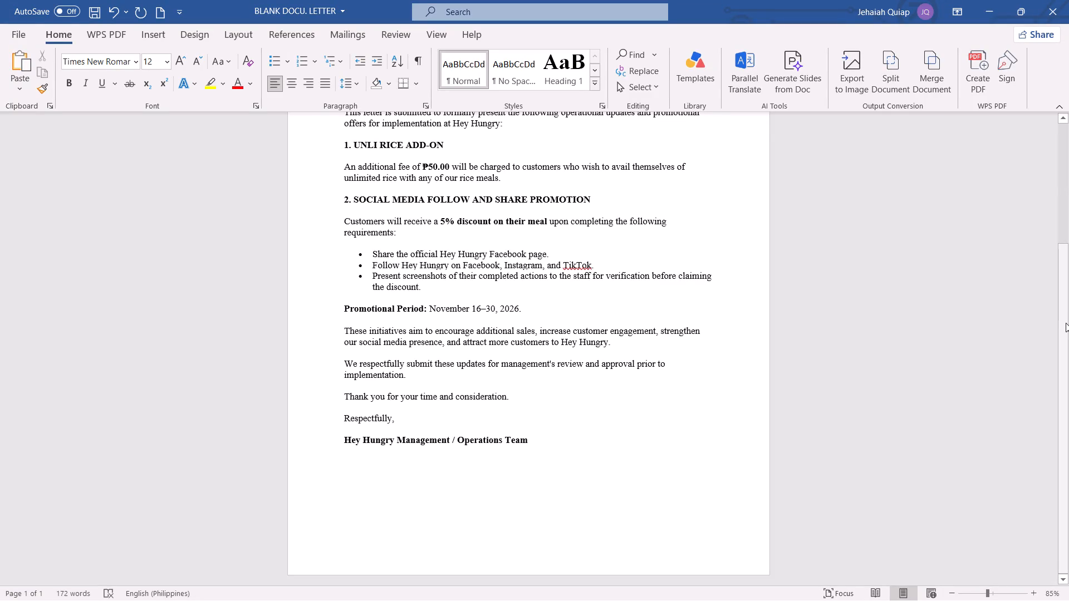
# Proofread the whole letter, from the Hey Hungry letterhead through both promotional items to the Operations Team signature.
pyautogui.moveTo(1066, 323); pyautogui.dragTo(1063, 211)
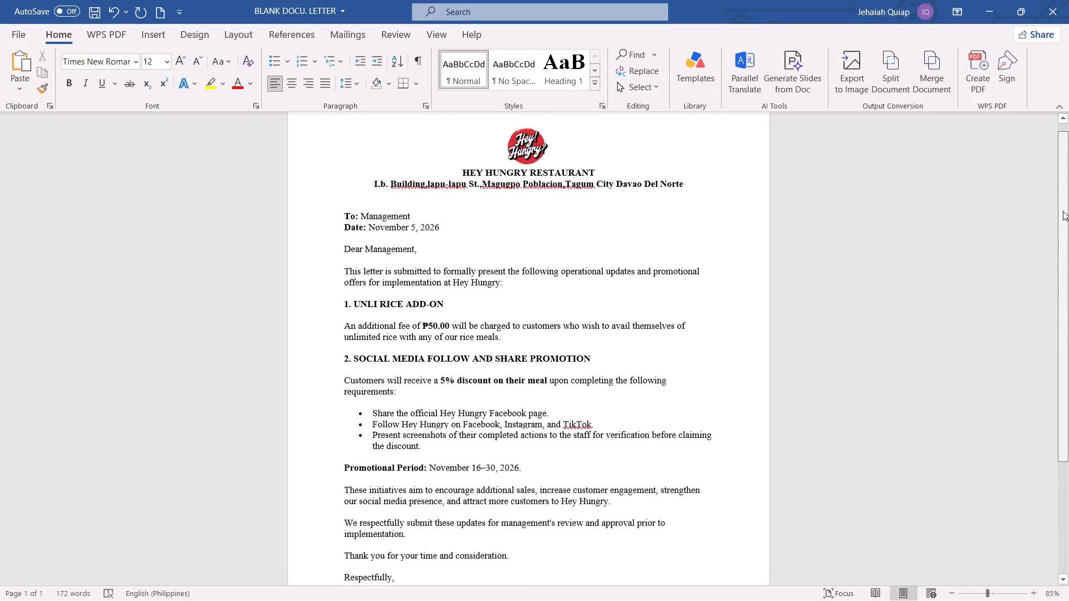
pyautogui.moveTo(1063, 211); pyautogui.dragTo(1062, 213)
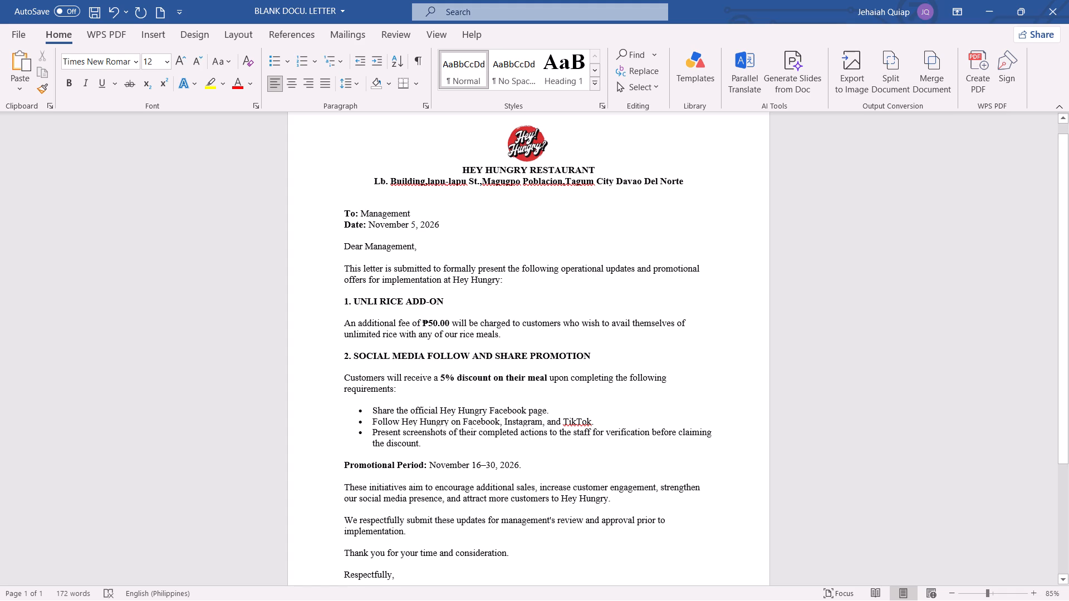
pyautogui.click(497, 282)
pyautogui.moveTo(1065, 419); pyautogui.dragTo(1068, 469)
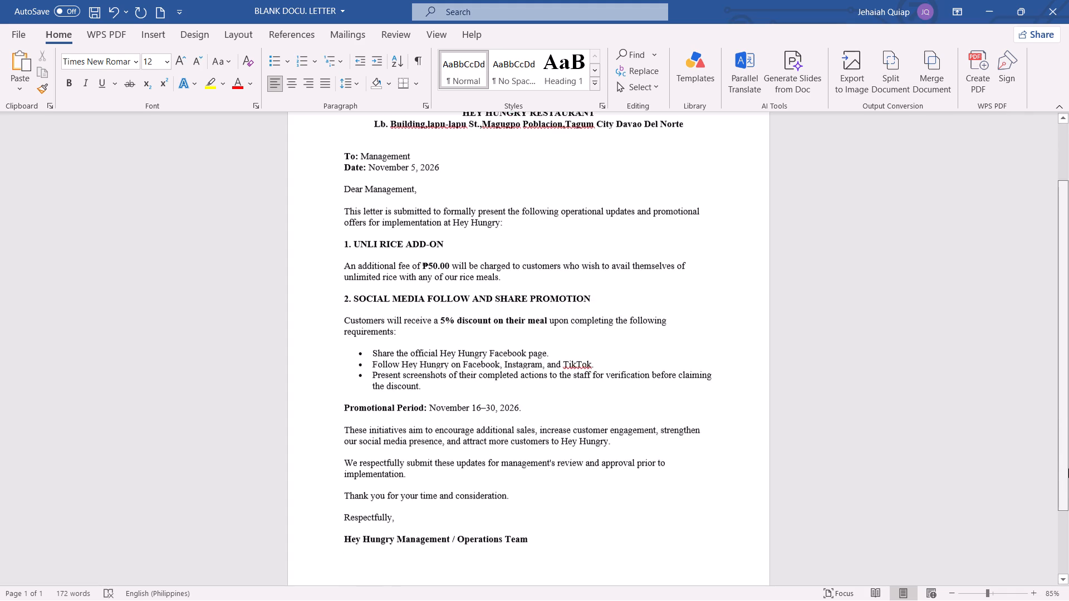
pyautogui.moveTo(1068, 469); pyautogui.dragTo(1058, 504)
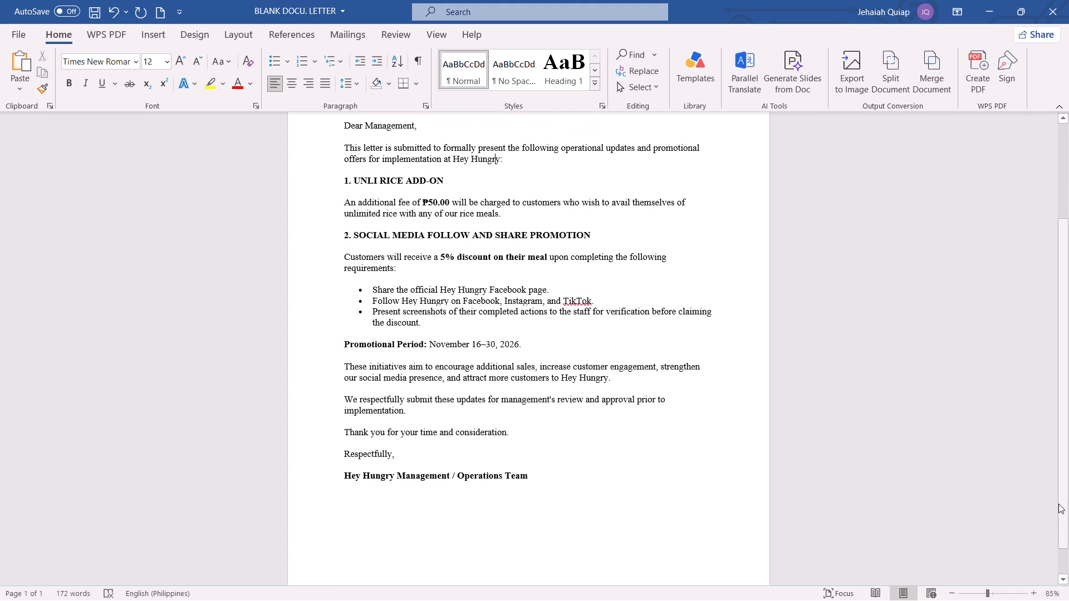
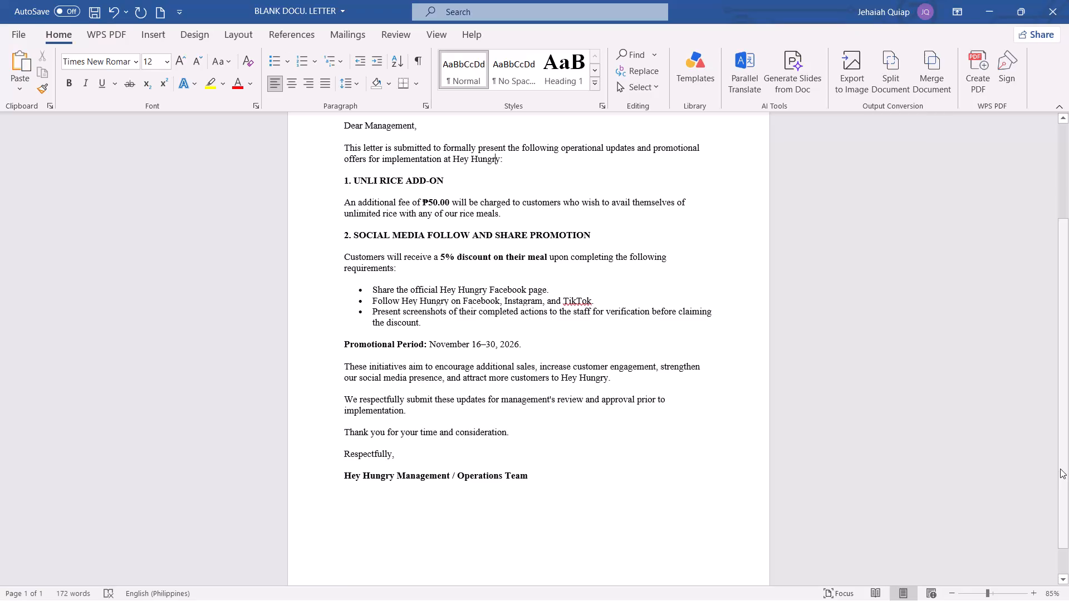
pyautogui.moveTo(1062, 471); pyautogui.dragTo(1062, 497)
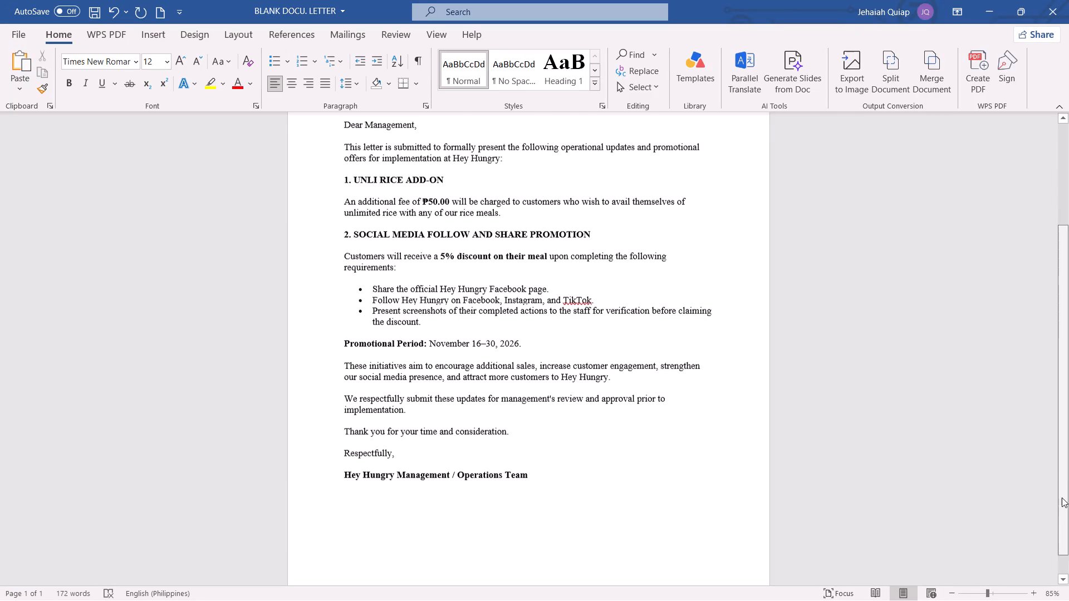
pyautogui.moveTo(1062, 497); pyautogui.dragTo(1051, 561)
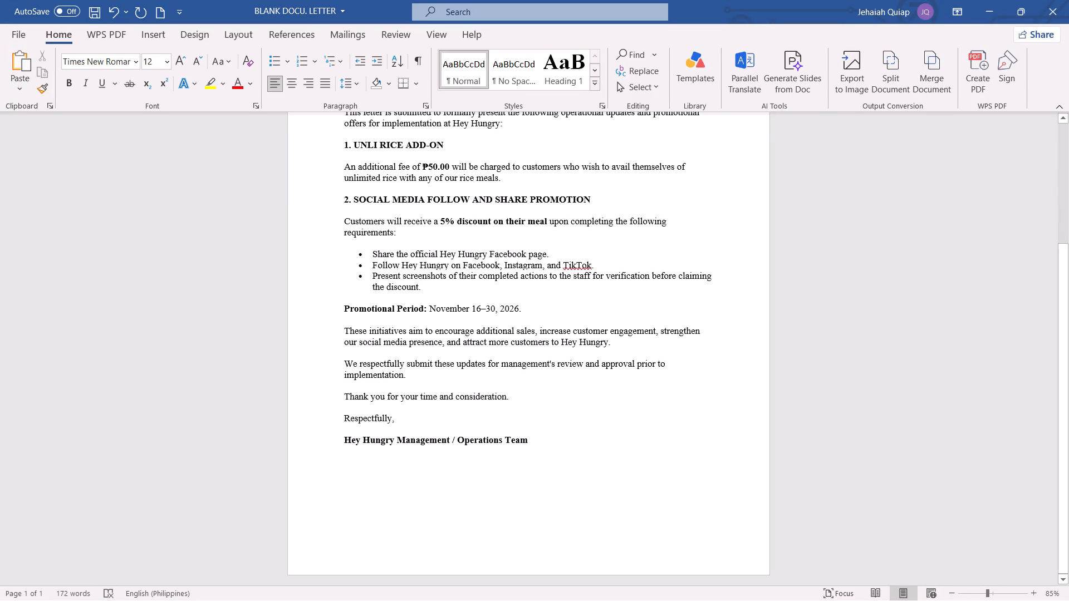
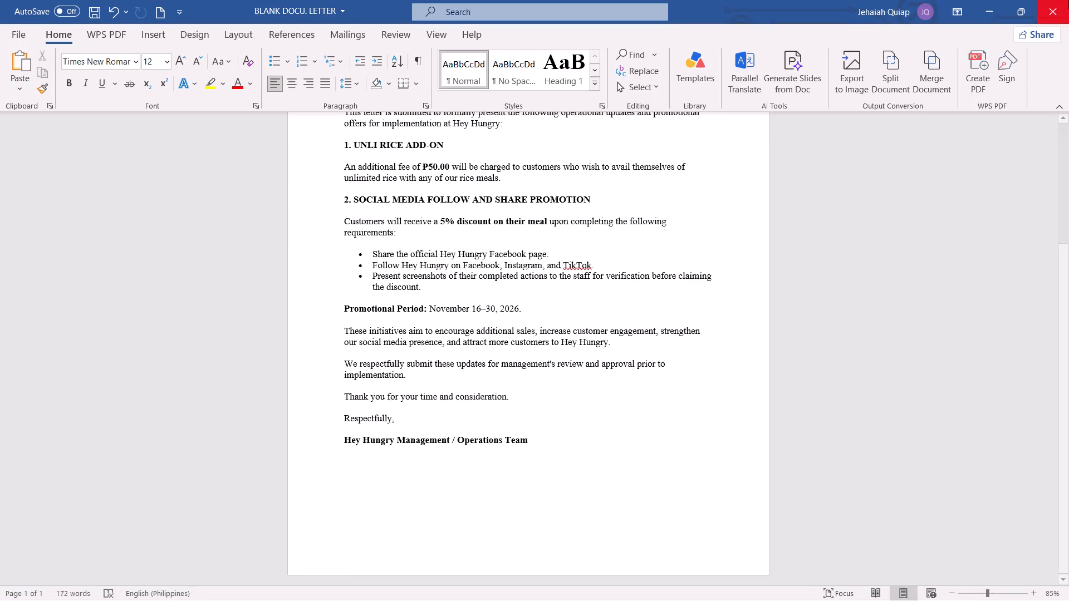
# Review the whole letter, from the restaurant letterhead through the two numbered promotion sections to the closing and signature line.
pyautogui.scroll(-5, 1068, 258)
pyautogui.scroll(10, 1068, 220)
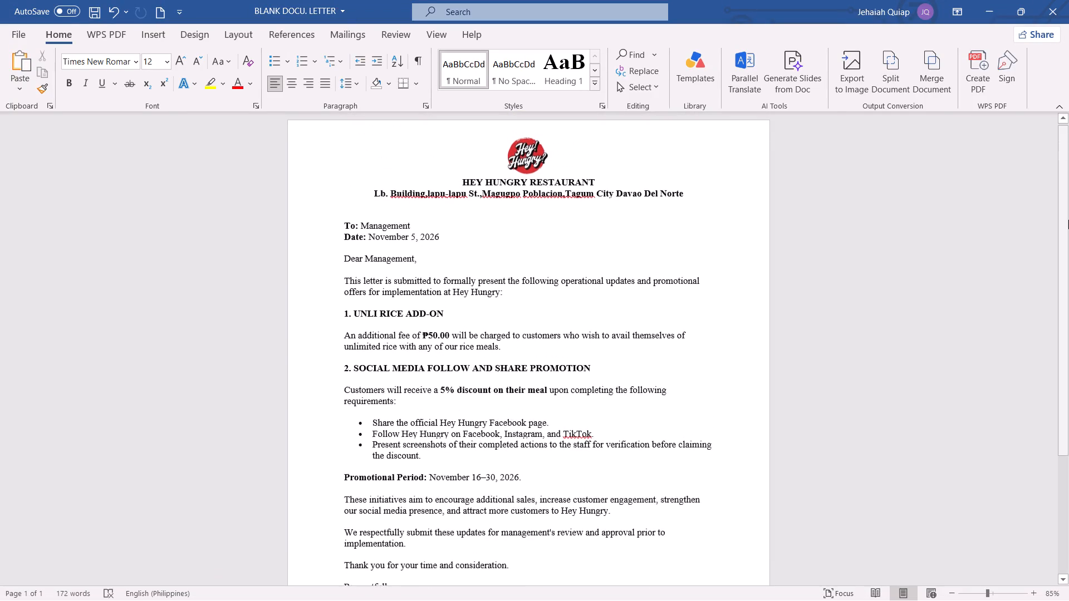
pyautogui.scroll(6, 1068, 220)
pyautogui.scroll(-18, 1068, 220)
pyautogui.scroll(2, 1068, 220)
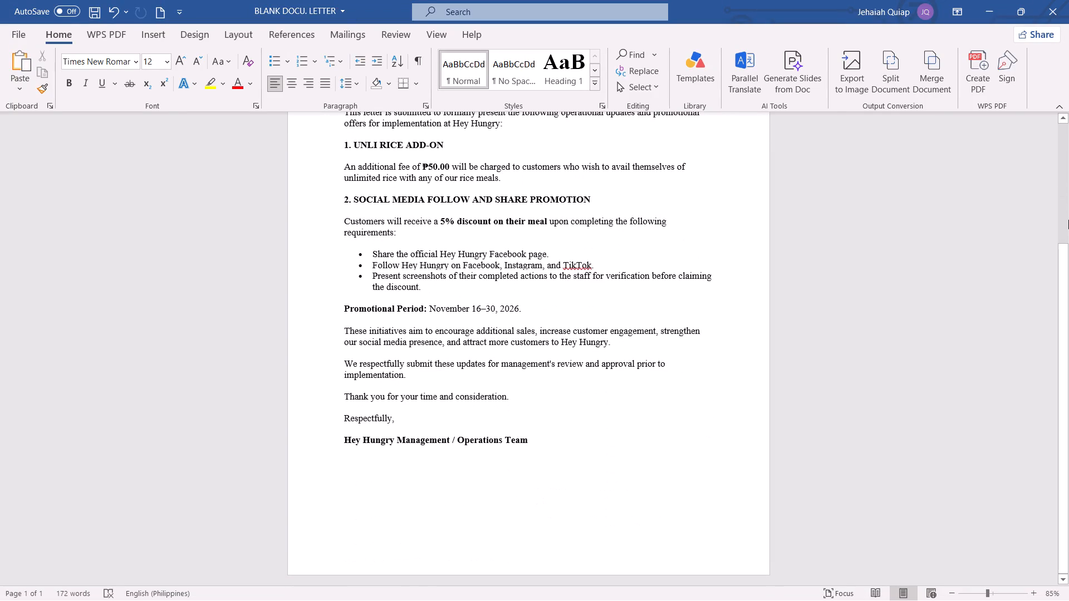
pyautogui.scroll(14, 1068, 220)
pyautogui.scroll(-18, 1068, 220)
pyautogui.scroll(-4, 1068, 220)
pyautogui.scroll(8, 1068, 220)
pyautogui.scroll(-6, 1068, 220)
pyautogui.scroll(6, 1068, 220)
pyautogui.scroll(-6, 1068, 220)
pyautogui.scroll(6, 1068, 220)
pyautogui.scroll(-6, 1068, 220)
pyautogui.scroll(3, 1068, 220)
pyautogui.scroll(-3, 1068, 220)
pyautogui.scroll(2, 1068, 220)
pyautogui.scroll(-5, 1068, 220)
pyautogui.scroll(6, 1068, 220)
pyautogui.scroll(-5, 1068, 220)
pyautogui.scroll(5, 1068, 220)
pyautogui.scroll(-5, 1068, 220)
pyautogui.scroll(5, 1068, 220)
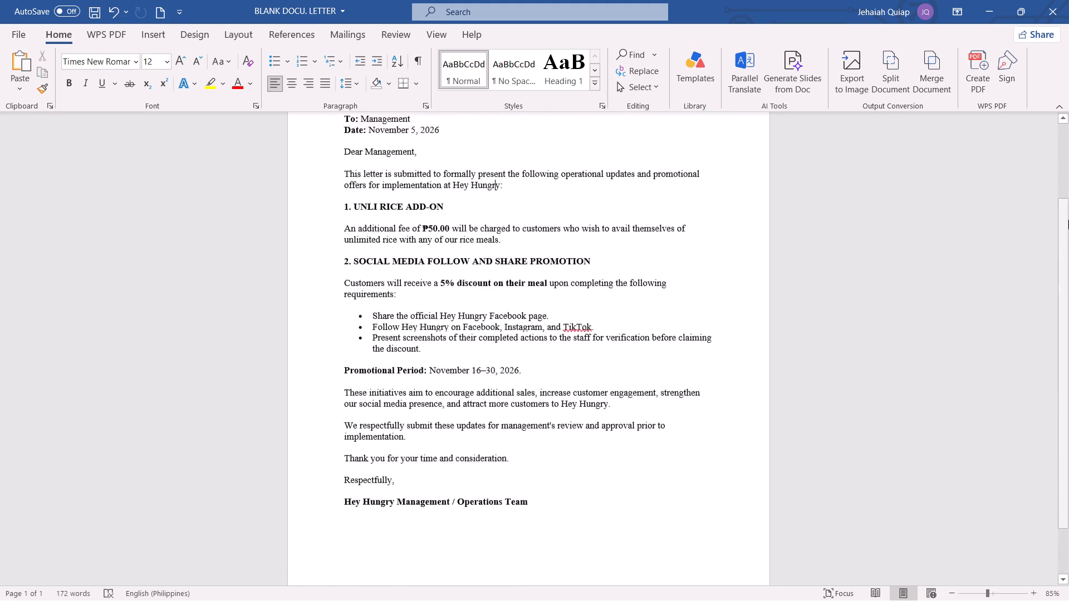
pyautogui.scroll(-3, 1068, 220)
pyautogui.scroll(8, 1068, 220)
pyautogui.scroll(-5, 1068, 220)
pyautogui.scroll(2, 1068, 220)
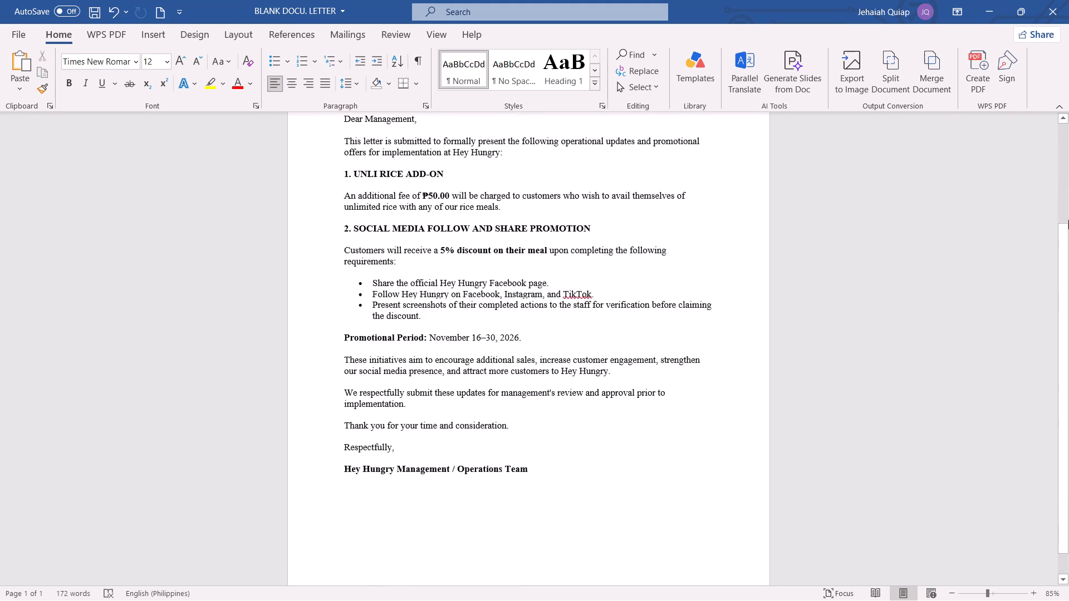
pyautogui.scroll(2, 1068, 220)
pyautogui.scroll(-4, 1068, 220)
pyautogui.scroll(4, 1068, 220)
pyautogui.scroll(-4, 1068, 220)
pyautogui.scroll(1, 1068, 220)
pyautogui.scroll(-3, 1068, 220)
pyautogui.scroll(5, 1068, 220)
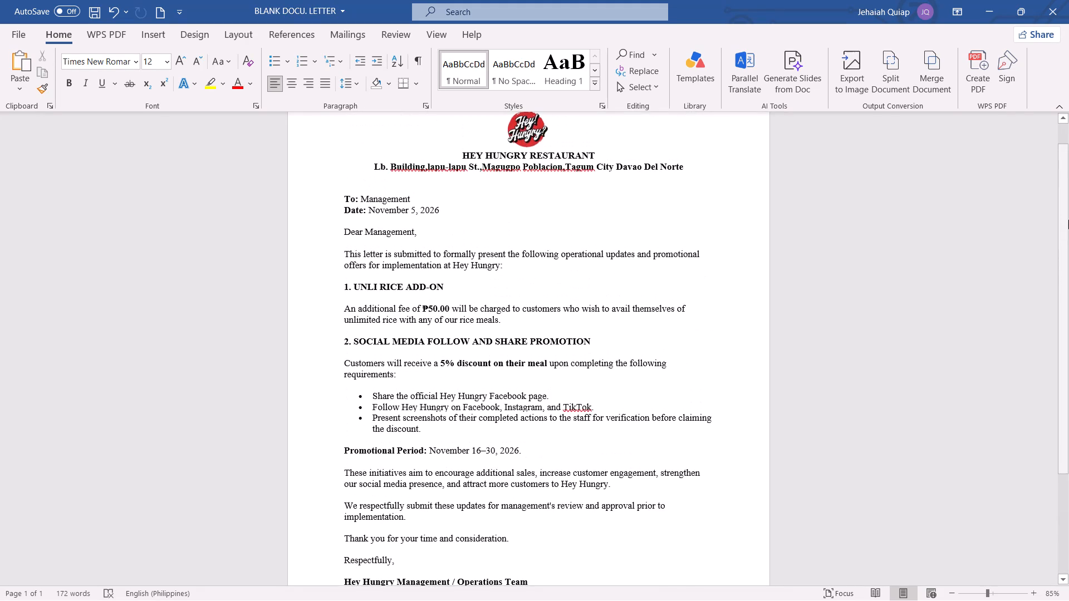
pyautogui.scroll(4, 1068, 220)
pyautogui.scroll(-17, 1068, 220)
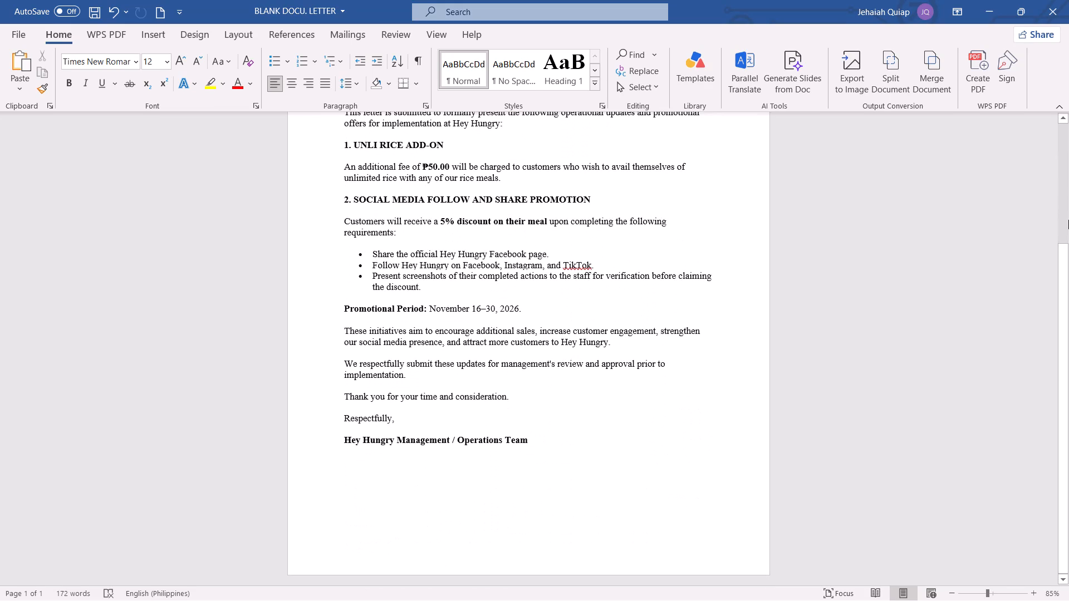
pyautogui.scroll(-5, 1068, 220)
pyautogui.scroll(3, 1068, 220)
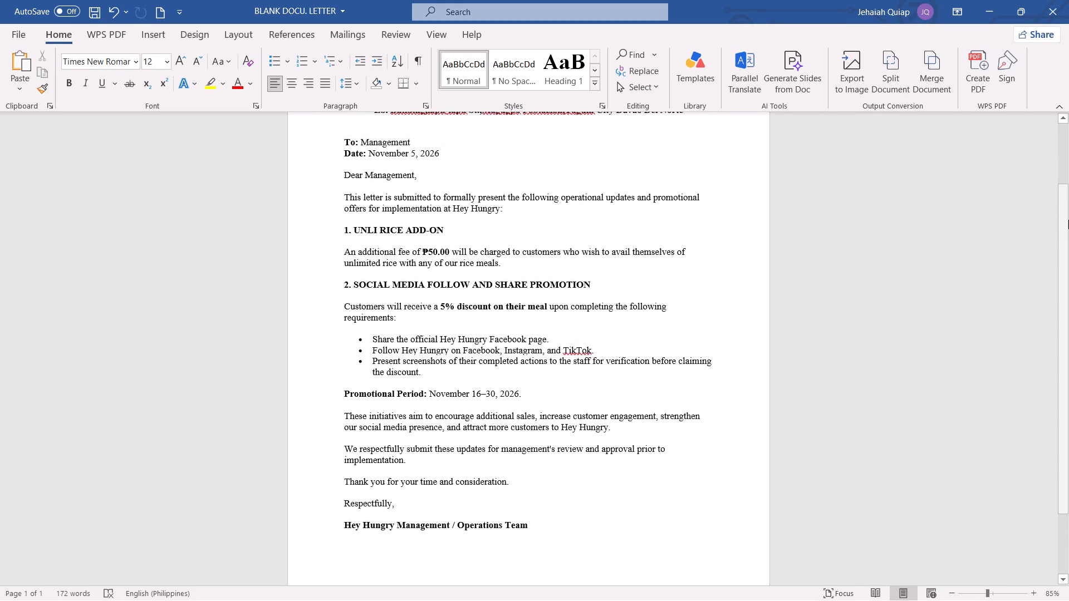
pyautogui.scroll(5, 1068, 220)
pyautogui.scroll(-3, 1068, 220)
pyautogui.scroll(1, 1068, 220)
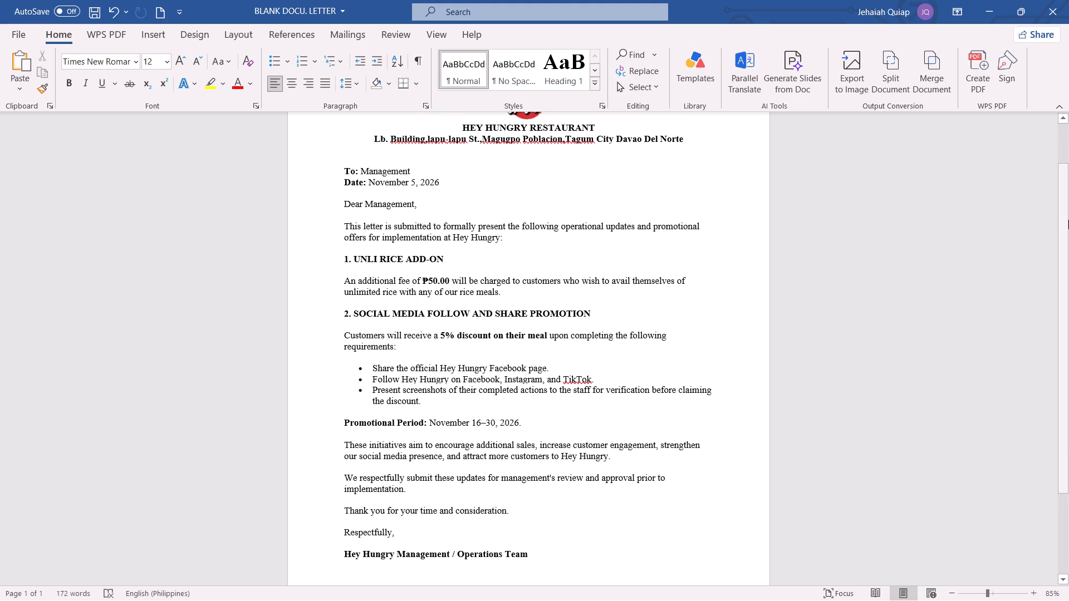
pyautogui.scroll(-9, 1068, 220)
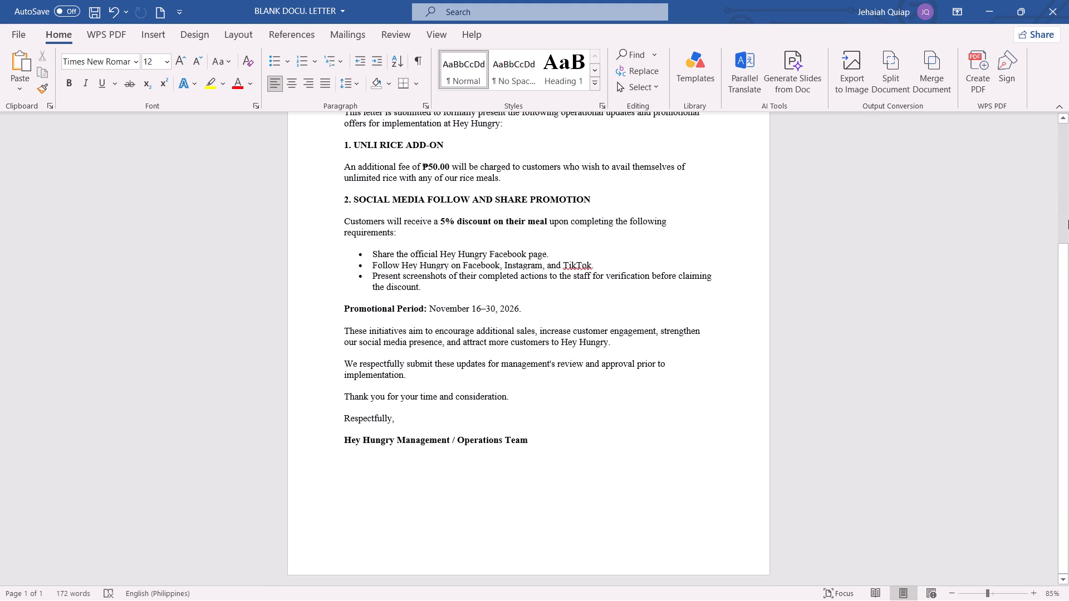
pyautogui.scroll(-16, 1068, 220)
pyautogui.scroll(5, 1068, 220)
pyautogui.scroll(-6, 1068, 220)
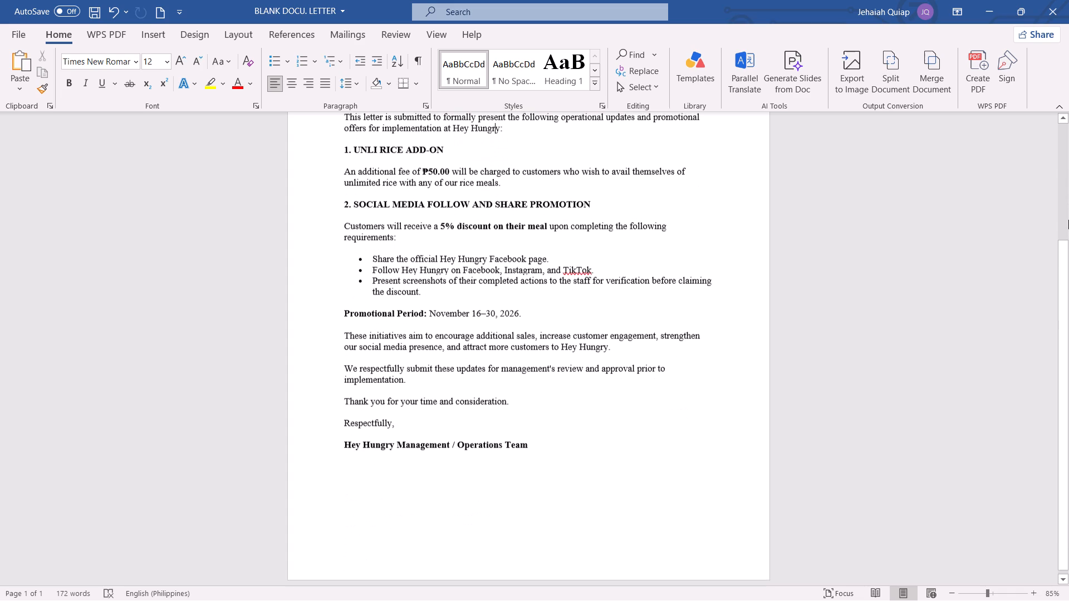
pyautogui.scroll(-12, 1068, 220)
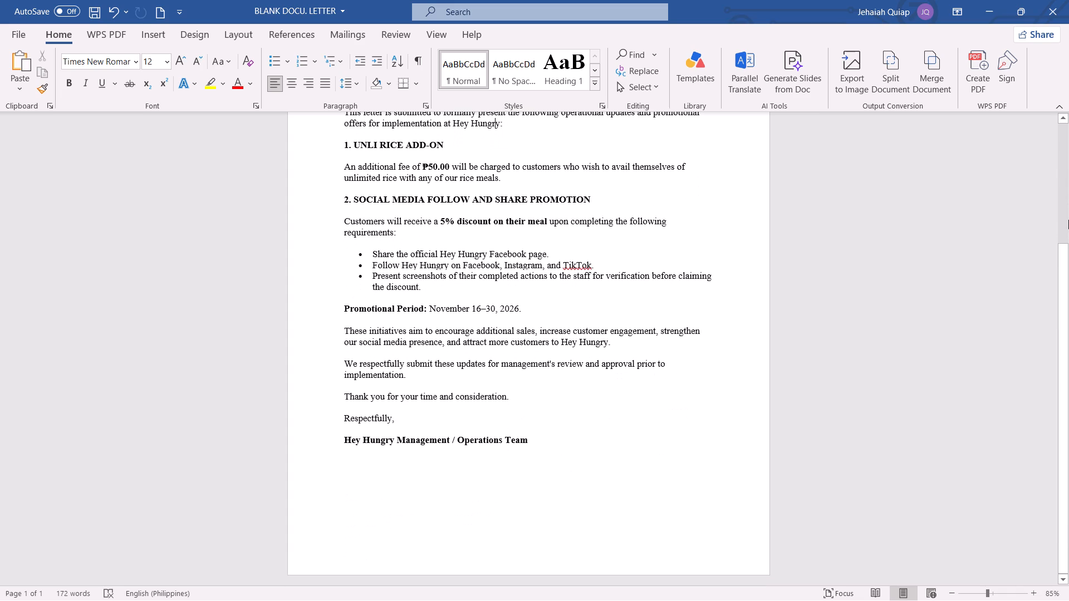
pyautogui.scroll(-8, 1068, 220)
pyautogui.scroll(6, 1068, 220)
pyautogui.scroll(-13, 1068, 220)
pyautogui.scroll(2, 1068, 213)
pyautogui.scroll(-11, 1068, 213)
pyautogui.scroll(4, 556, 269)
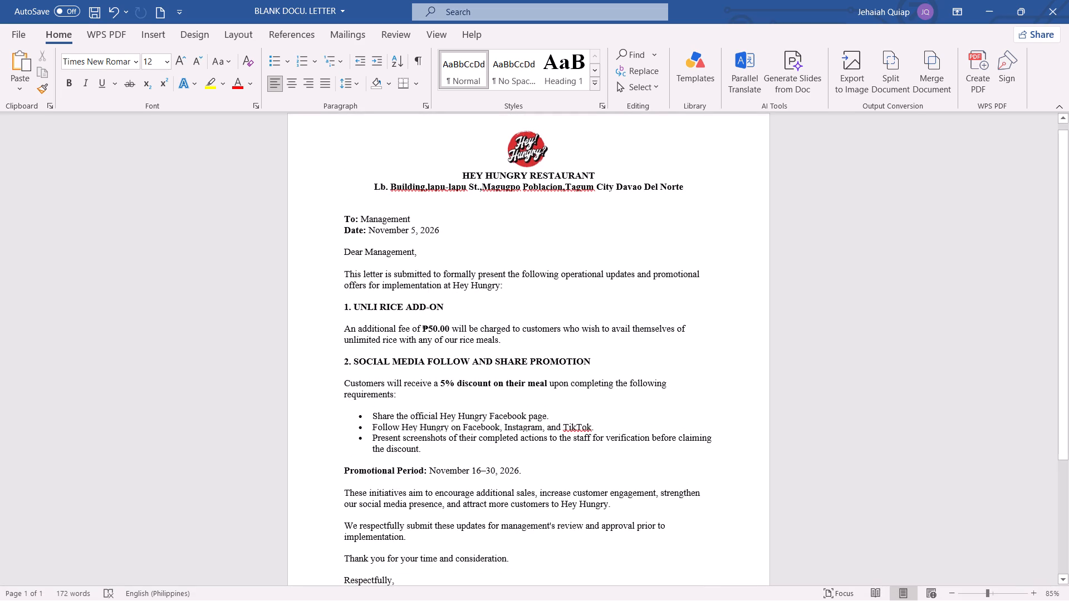
pyautogui.scroll(-3, 669, 456)
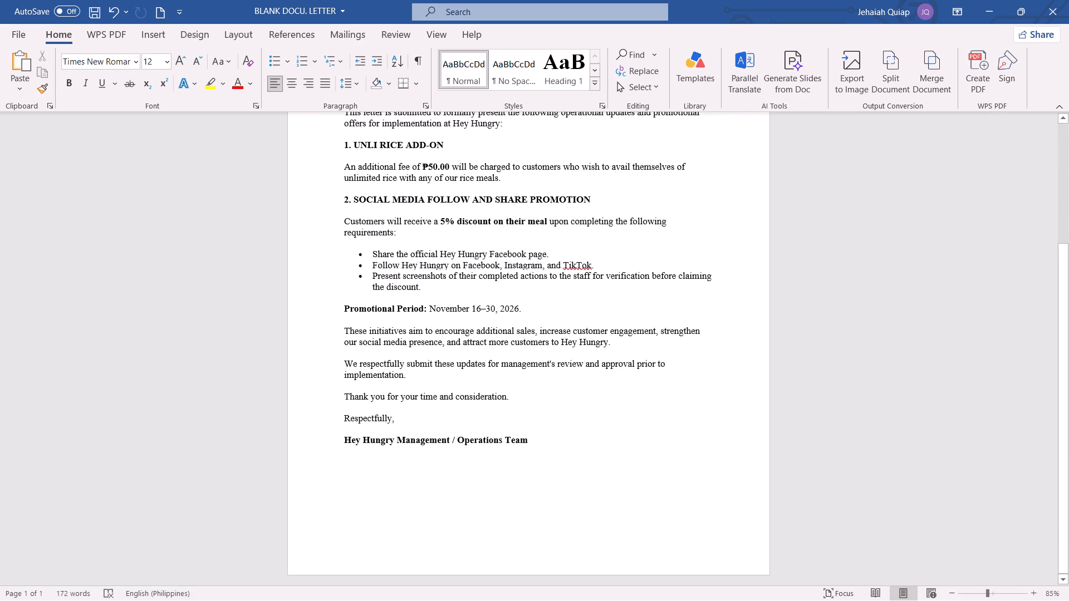
# Place the text cursor on the blank line between the letterhead address and the "To: Management" line.
pyautogui.scroll(1, 669, 456)
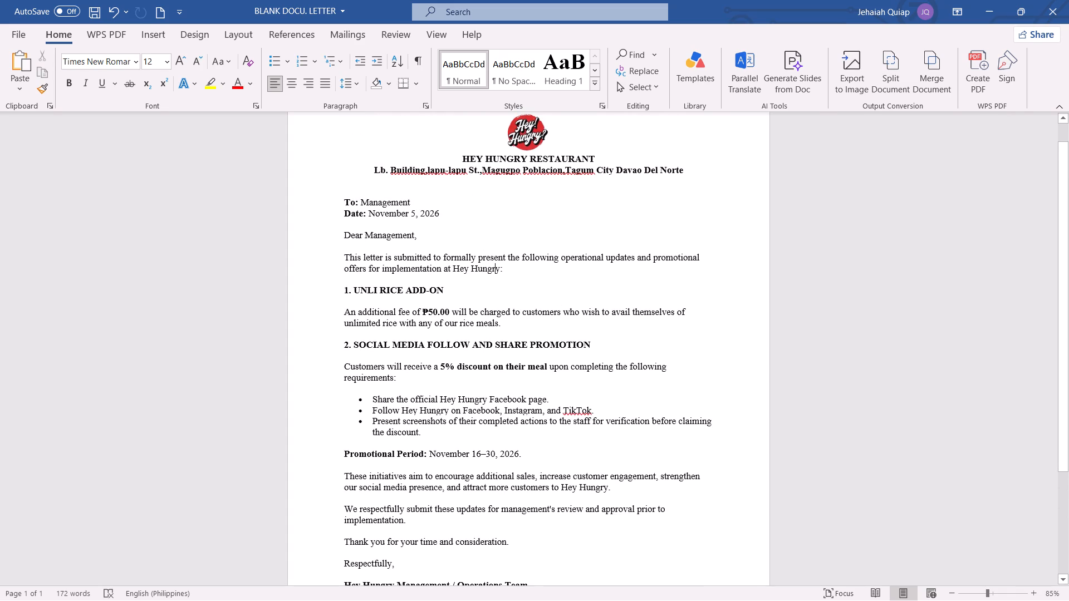
pyautogui.click(376, 183)
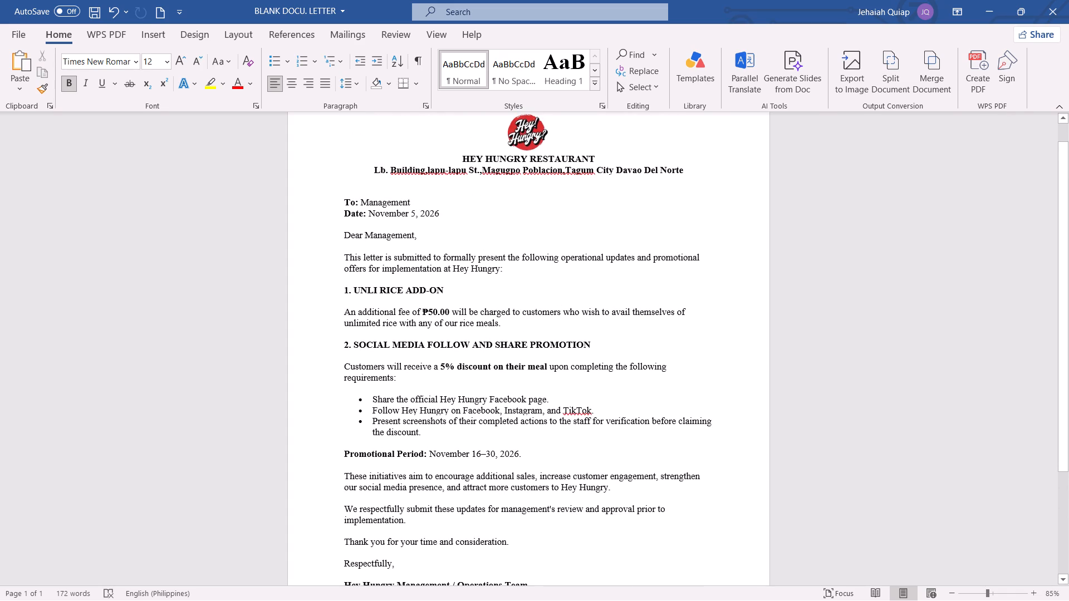
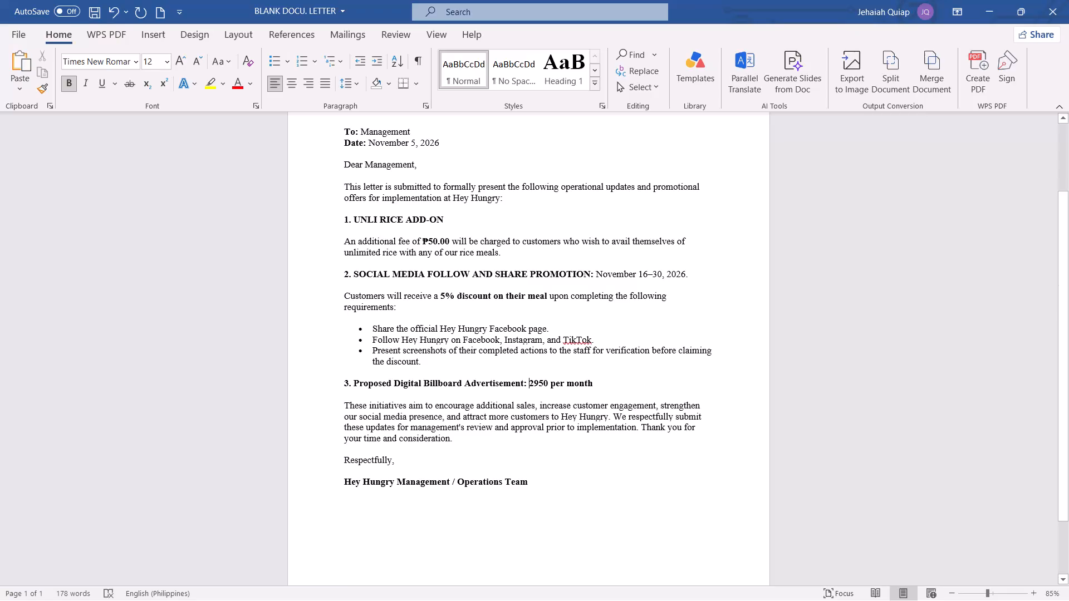
# Format the price in the item 3 billboard advertisement heading as P2,950.
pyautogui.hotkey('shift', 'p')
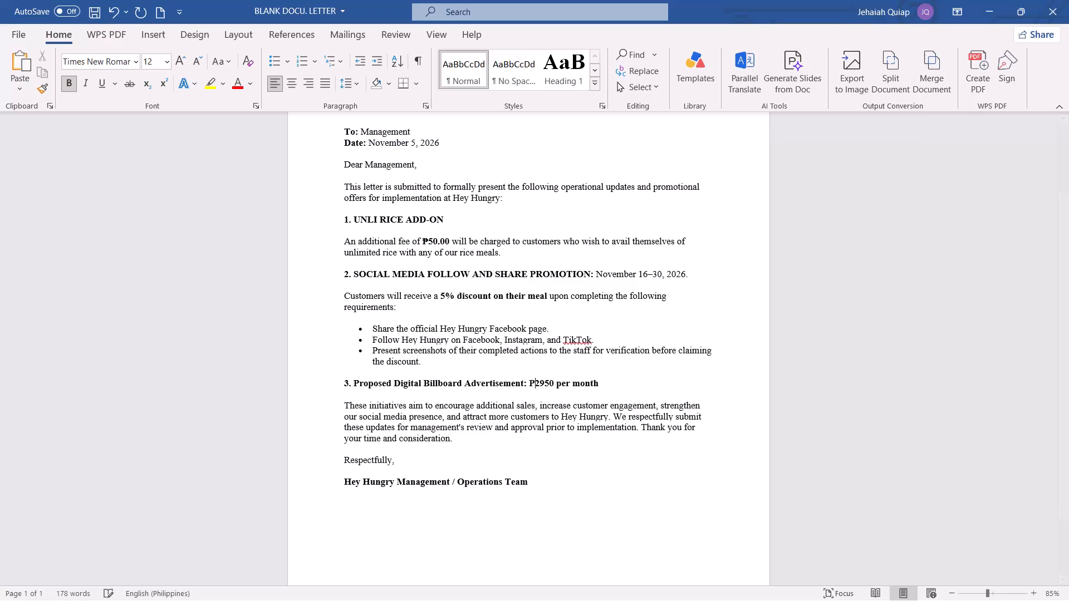
pyautogui.click(585, 423)
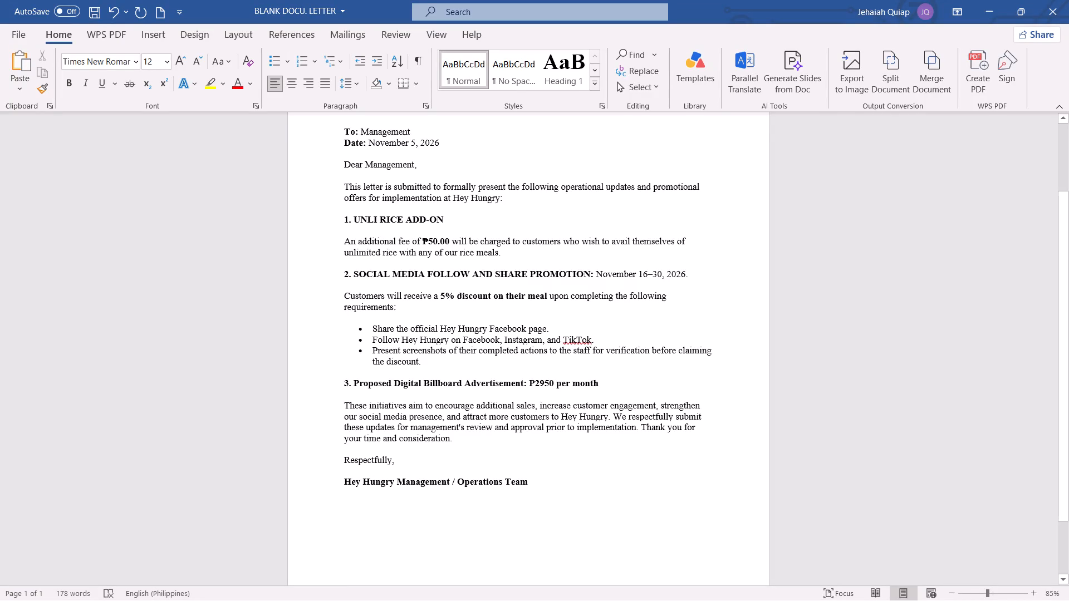
pyautogui.click(536, 385)
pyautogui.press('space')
pyautogui.press('BackSpace')
pyautogui.press('Right')
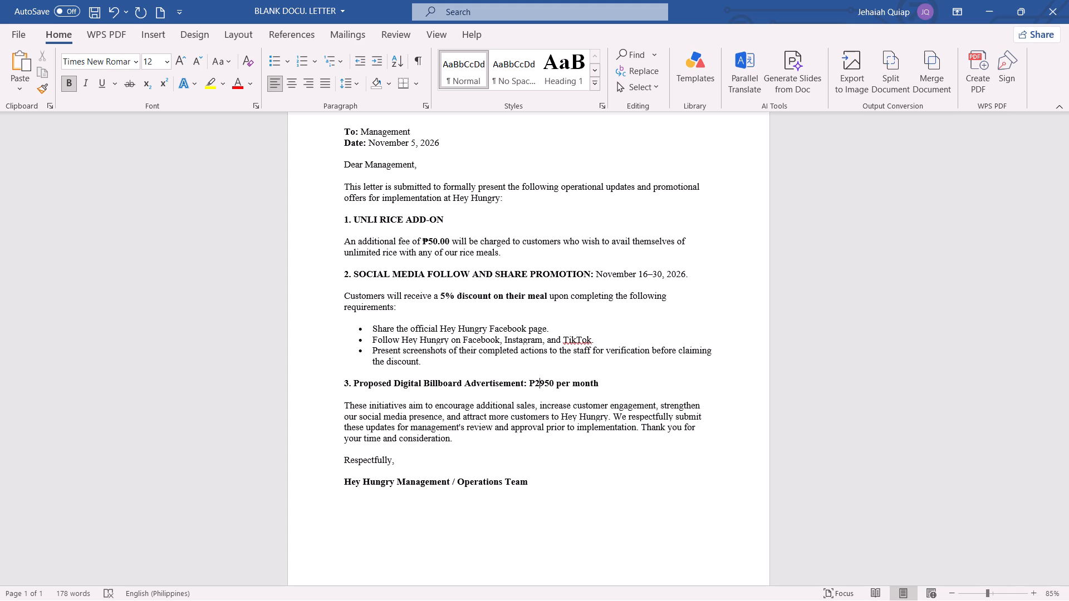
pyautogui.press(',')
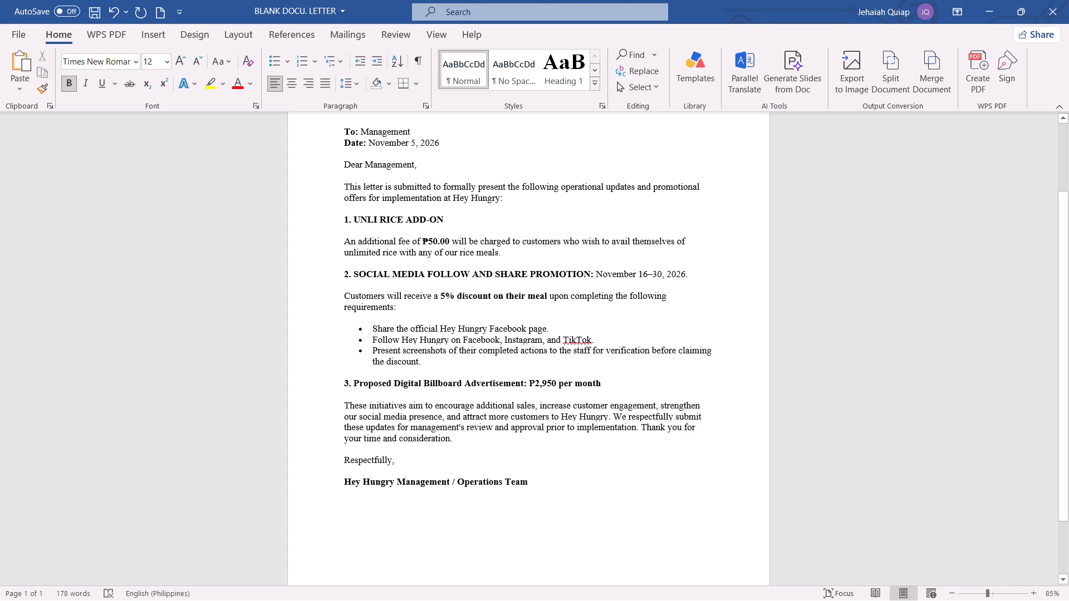
# Insert a blank line between the closing paragraph and "Respectfully,".
pyautogui.click(561, 447)
pyautogui.press('Return')
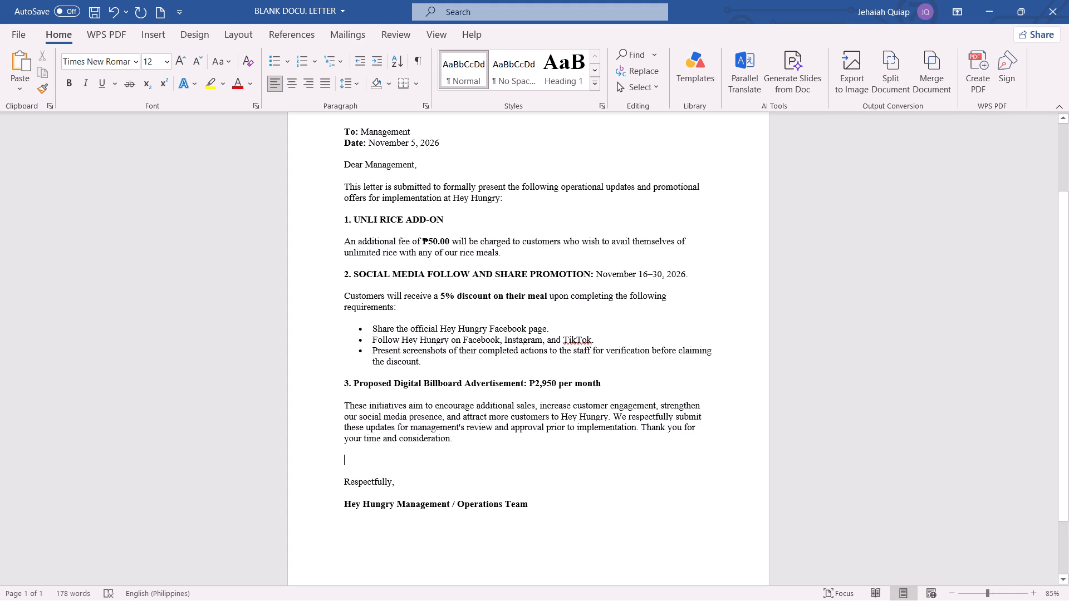
# Review the letter's layout and content from the letterhead down to the signature line.
pyautogui.scroll(-2, 467, 477)
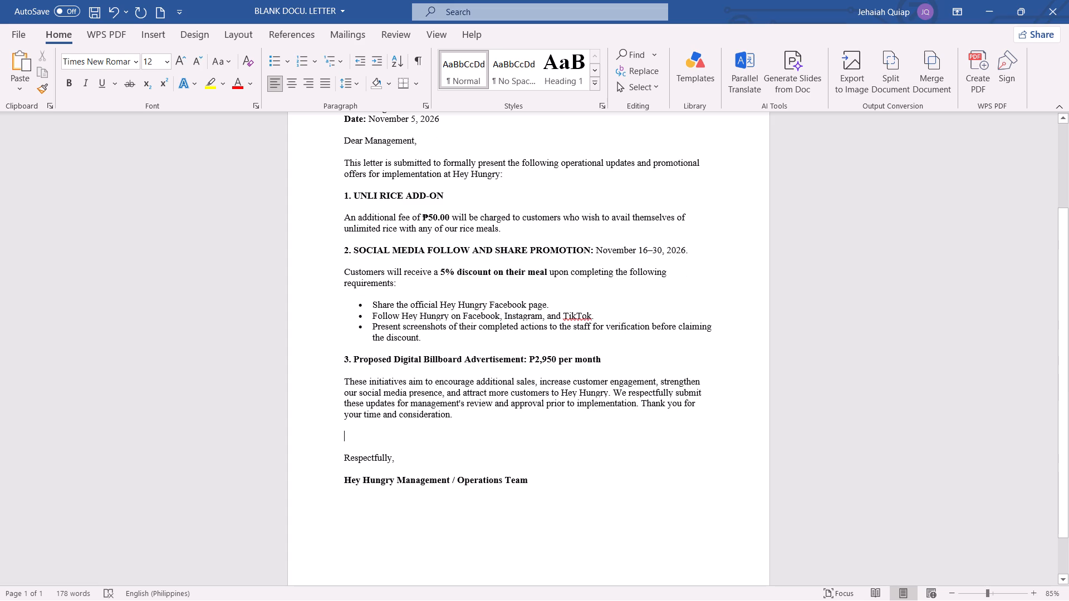
pyautogui.scroll(-2, 467, 477)
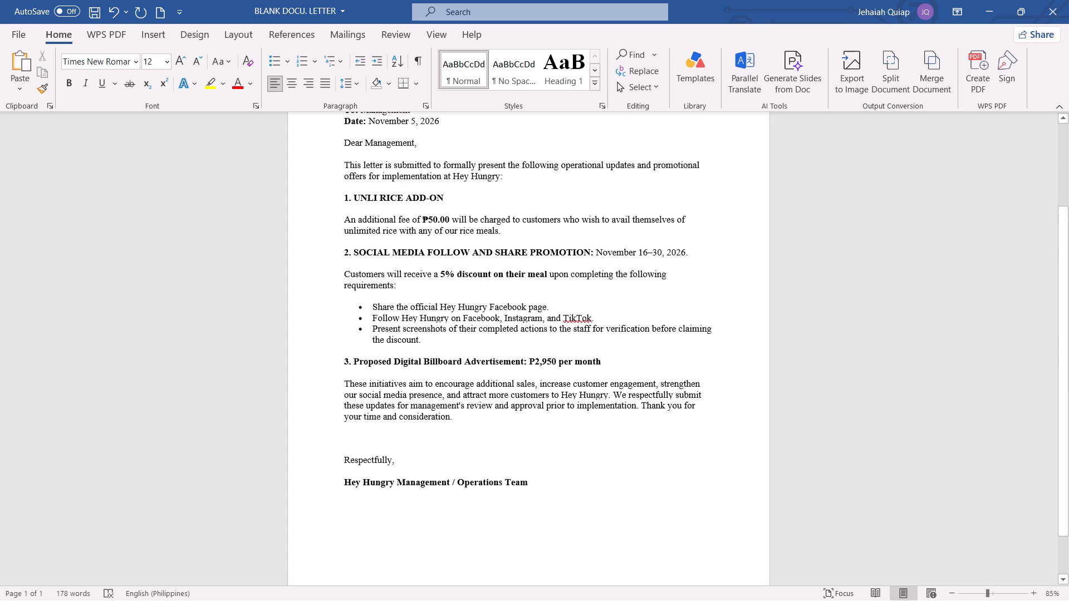
pyautogui.scroll(-2, 467, 477)
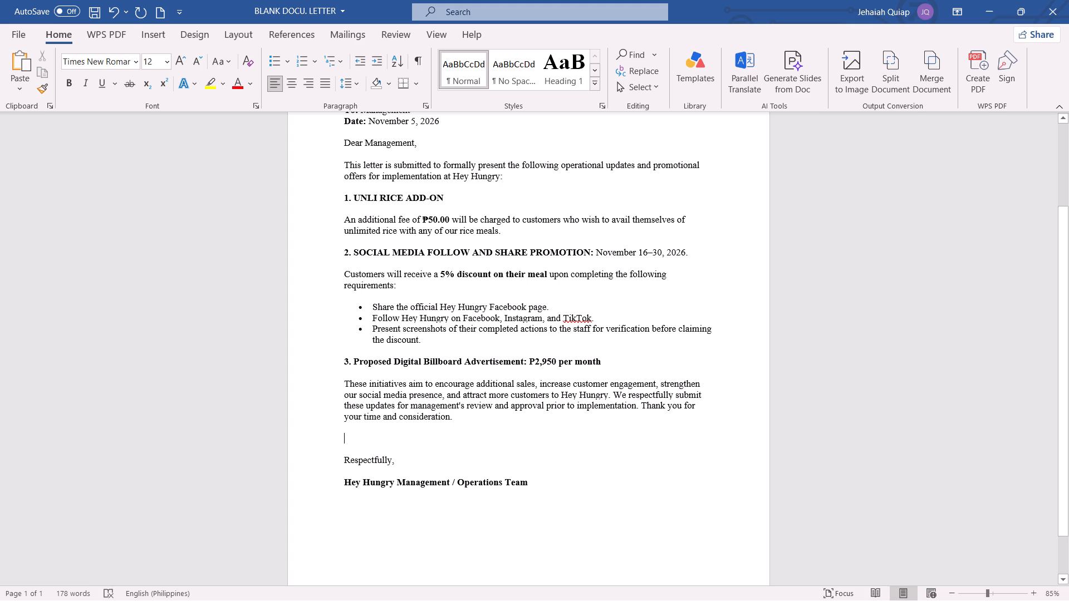
pyautogui.scroll(4, 470, 406)
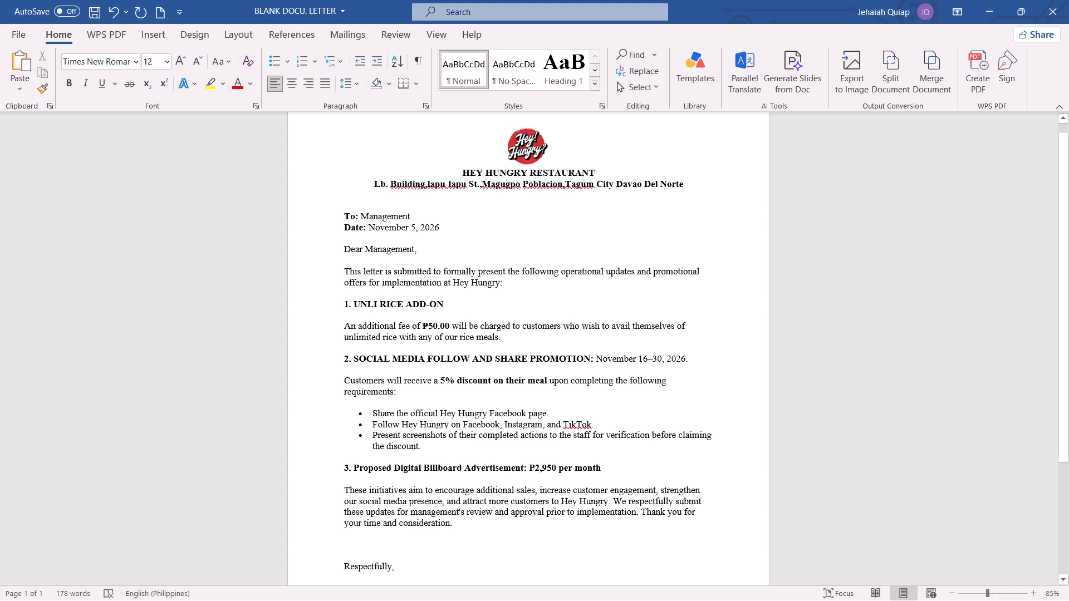
pyautogui.scroll(-3, 488, 289)
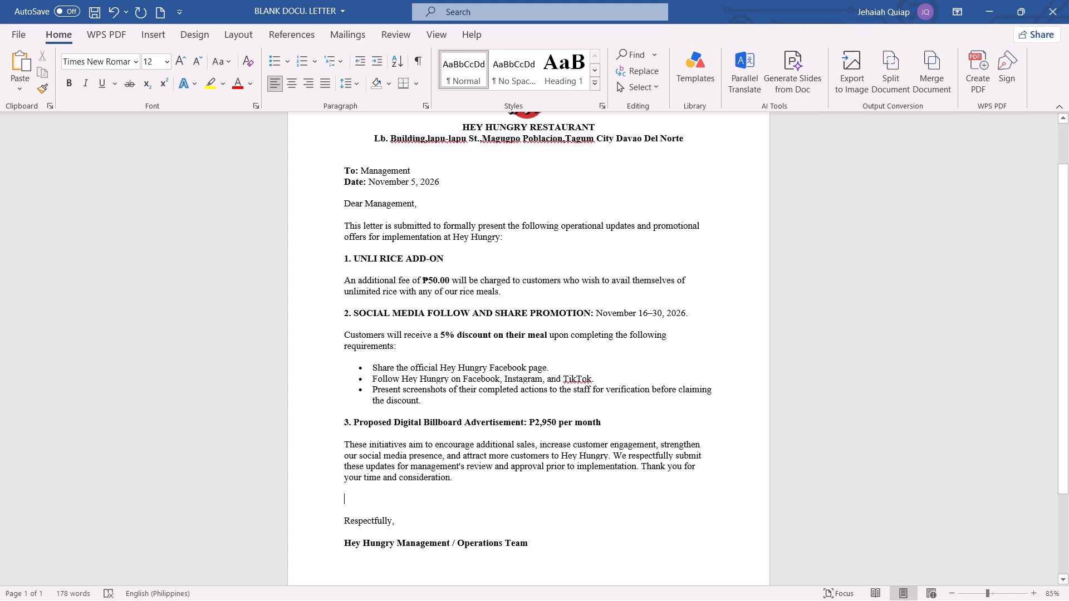
# Delete the "Hey Hungry Management / Operations Team" signature line below "Respectfully,".
pyautogui.scroll(-2, 484, 410)
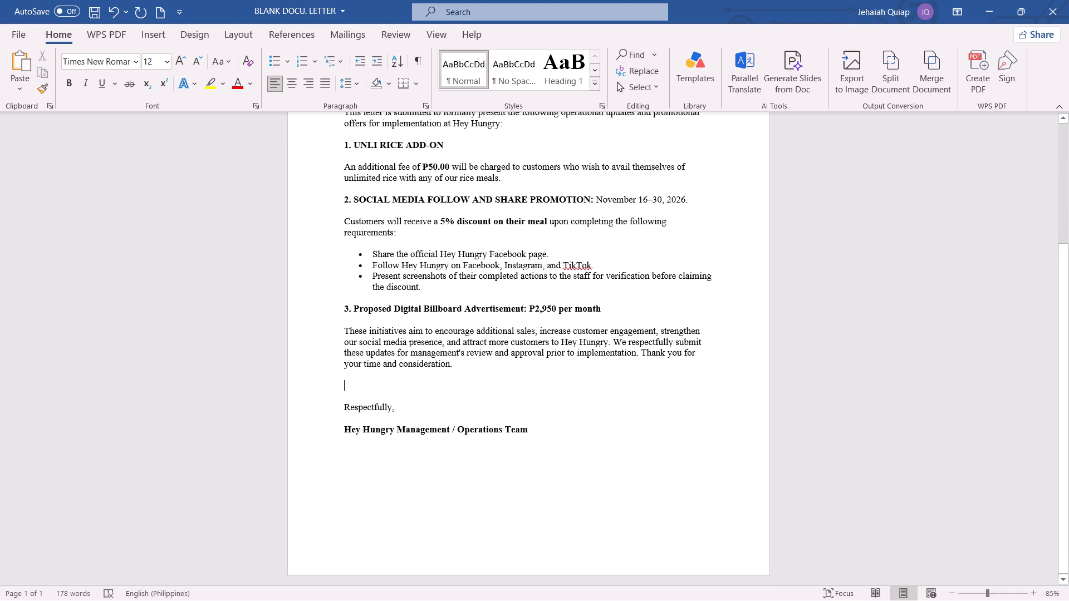
pyautogui.moveTo(538, 429); pyautogui.dragTo(327, 427)
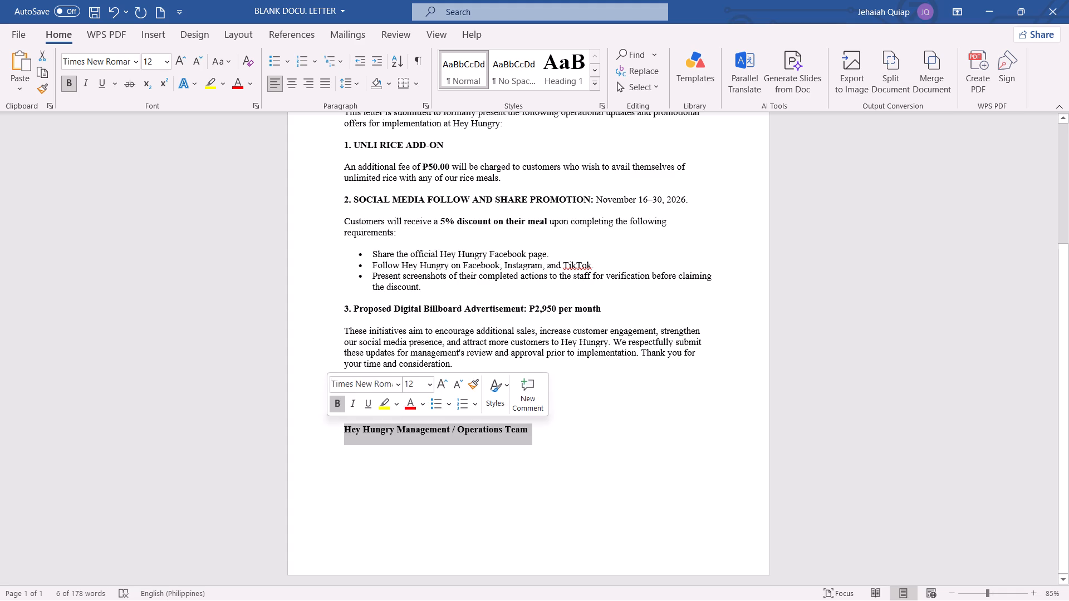
pyautogui.press('BackSpace')
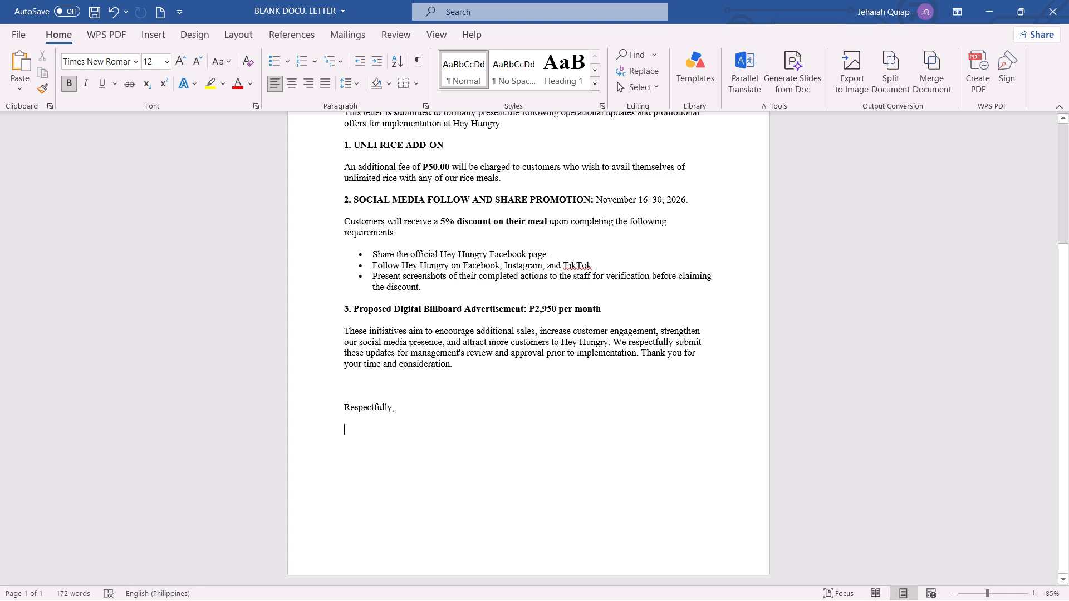
# Cut the item 3 heading text "Proposed Digital Billboard Advertisement: P2,950 per month", keeping its number in place.
pyautogui.scroll(1, 459, 410)
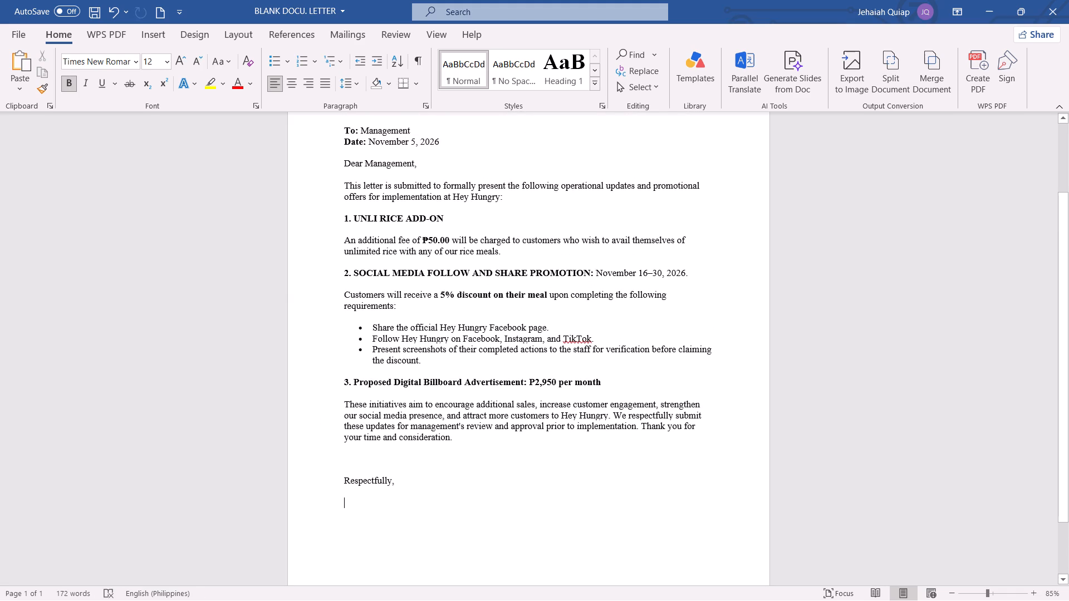
pyautogui.click(423, 254)
pyautogui.scroll(-1, 468, 339)
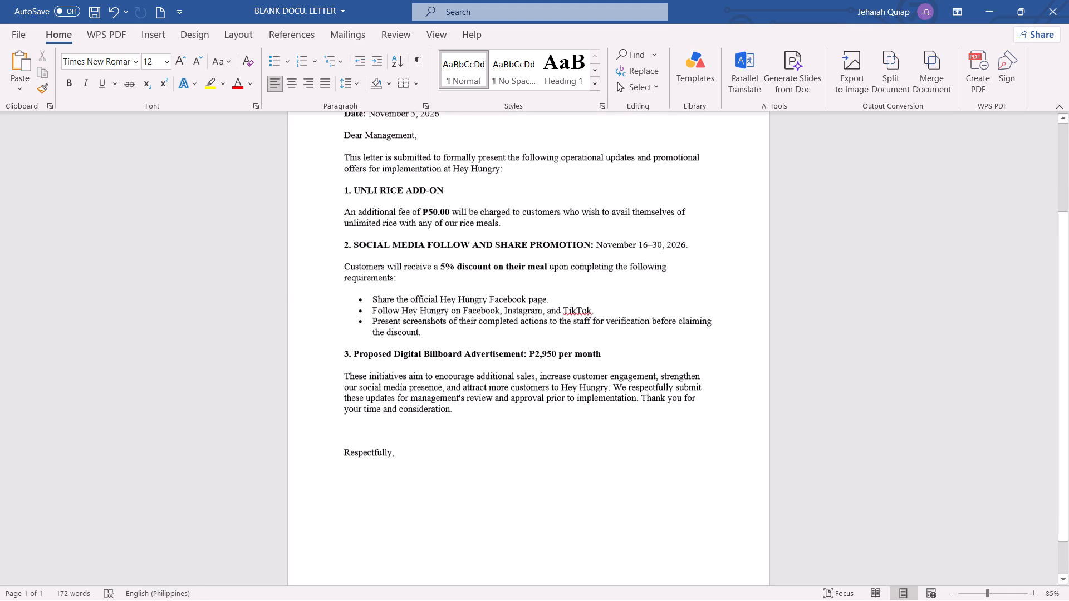
pyautogui.scroll(-1, 468, 339)
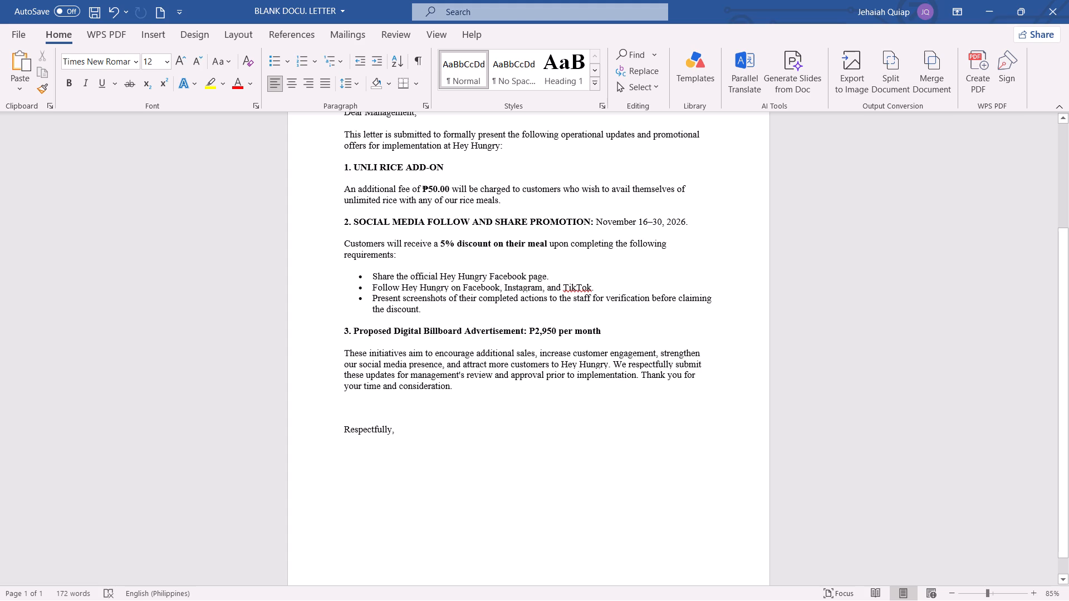
pyautogui.click(361, 456)
pyautogui.moveTo(352, 331); pyautogui.dragTo(597, 330)
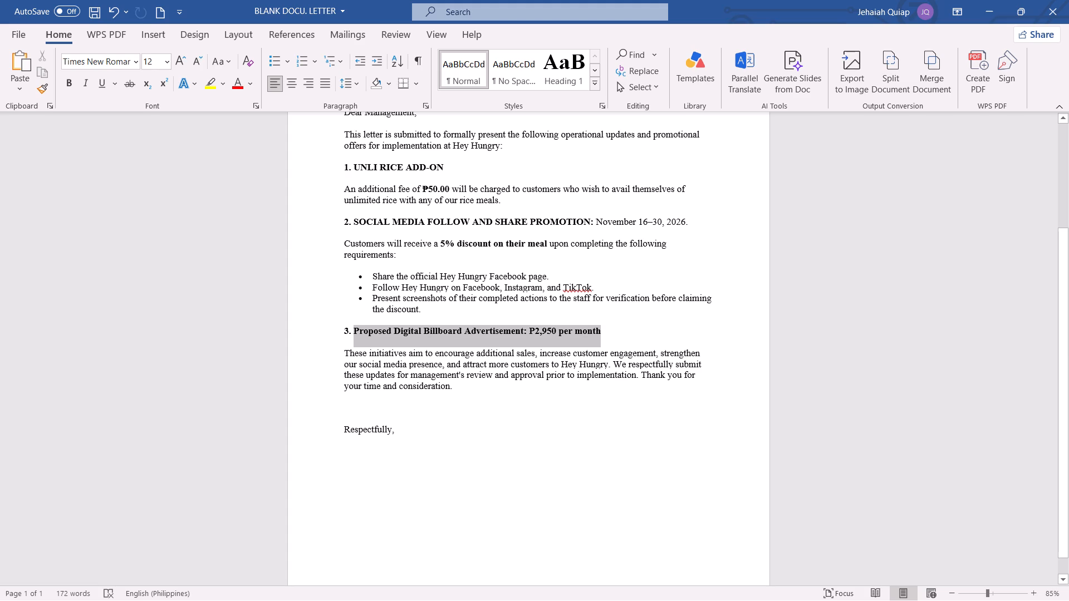
pyautogui.moveTo(597, 330); pyautogui.dragTo(604, 330)
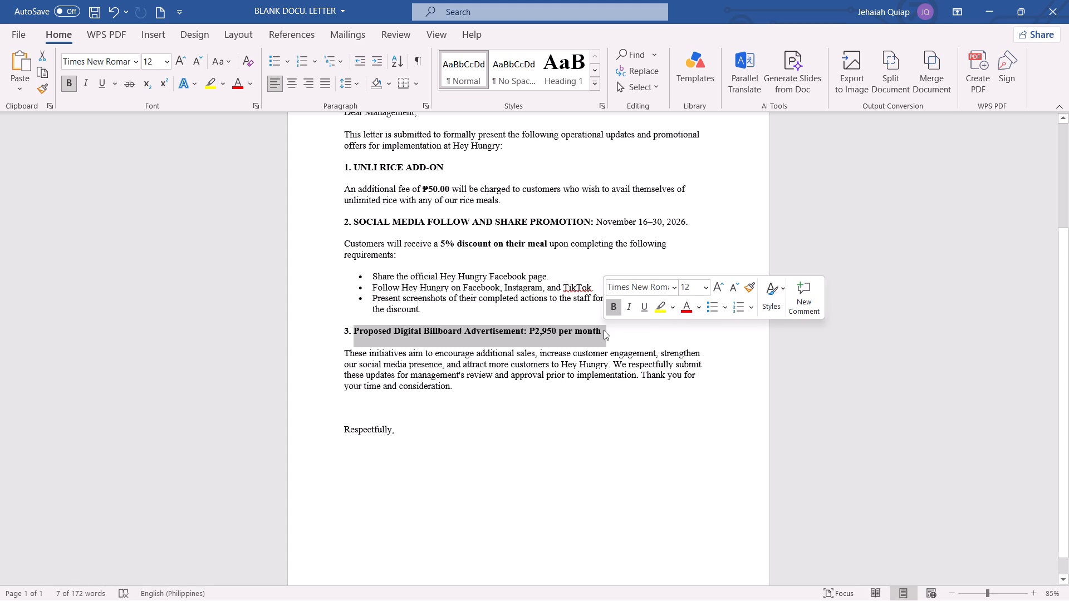
pyautogui.hotkey('ctrl', 'x')
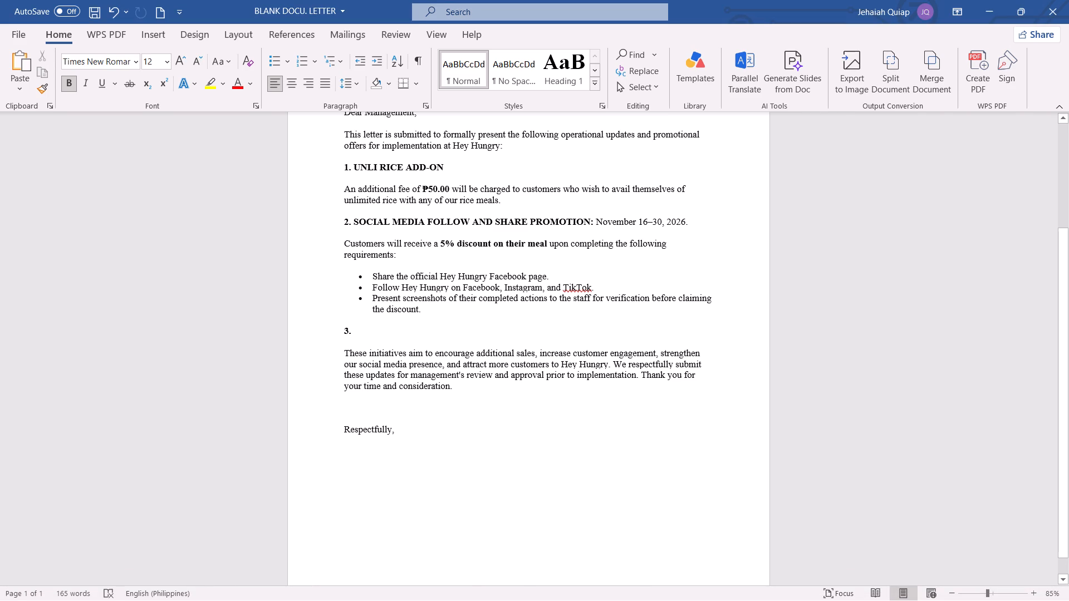
pyautogui.hotkey('ctrl', 'v')
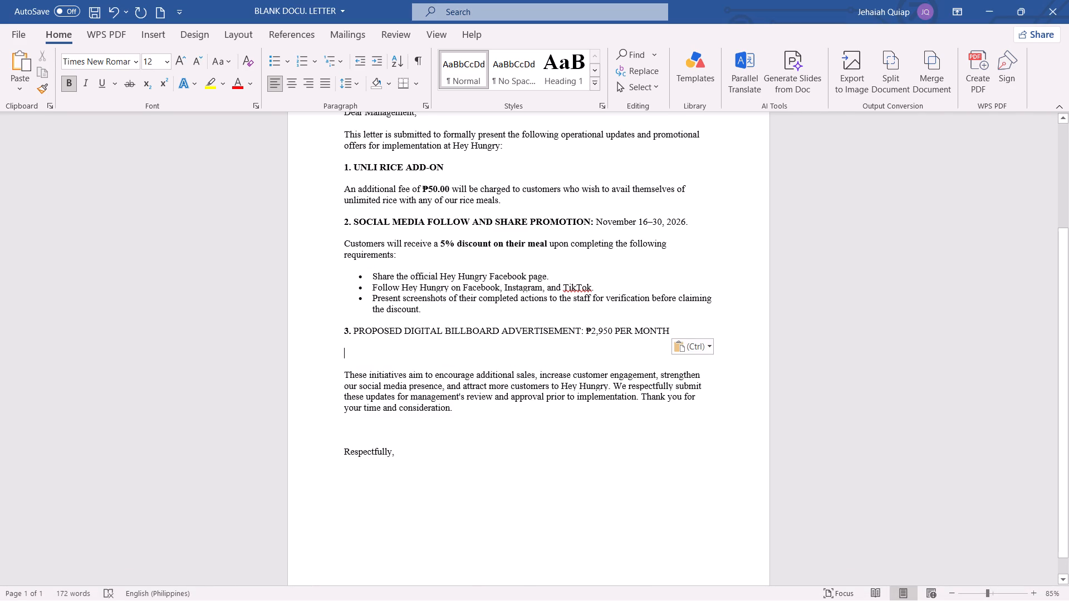
pyautogui.press('BackSpace')
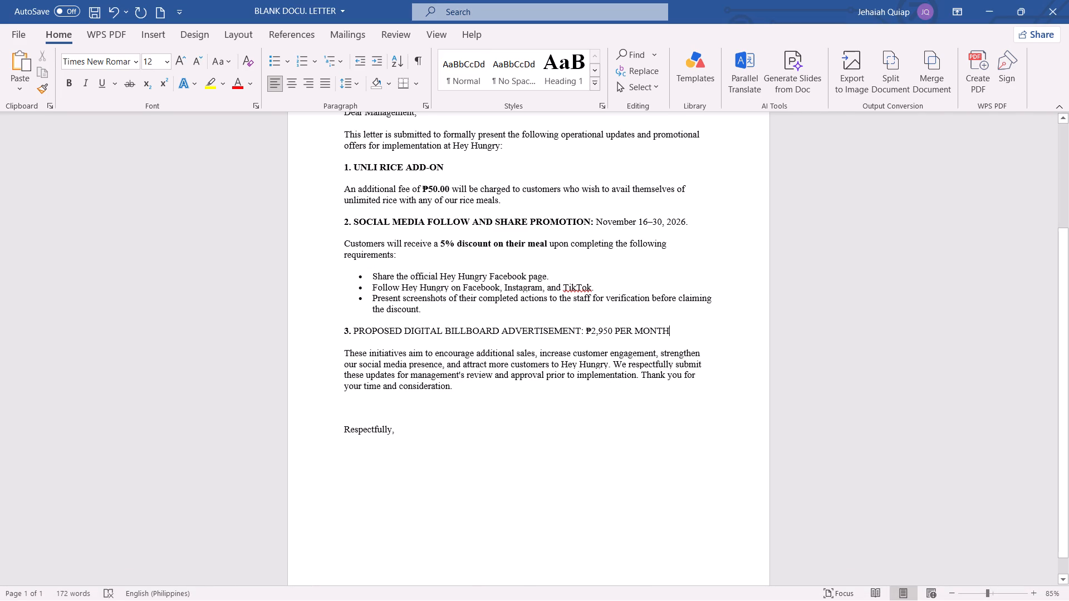
# Make the heading "PROPOSED DIGITAL BILLBOARD ADVERTISEMENT: ₱2,950 PER MONTH" bold.
pyautogui.moveTo(669, 333); pyautogui.dragTo(364, 329)
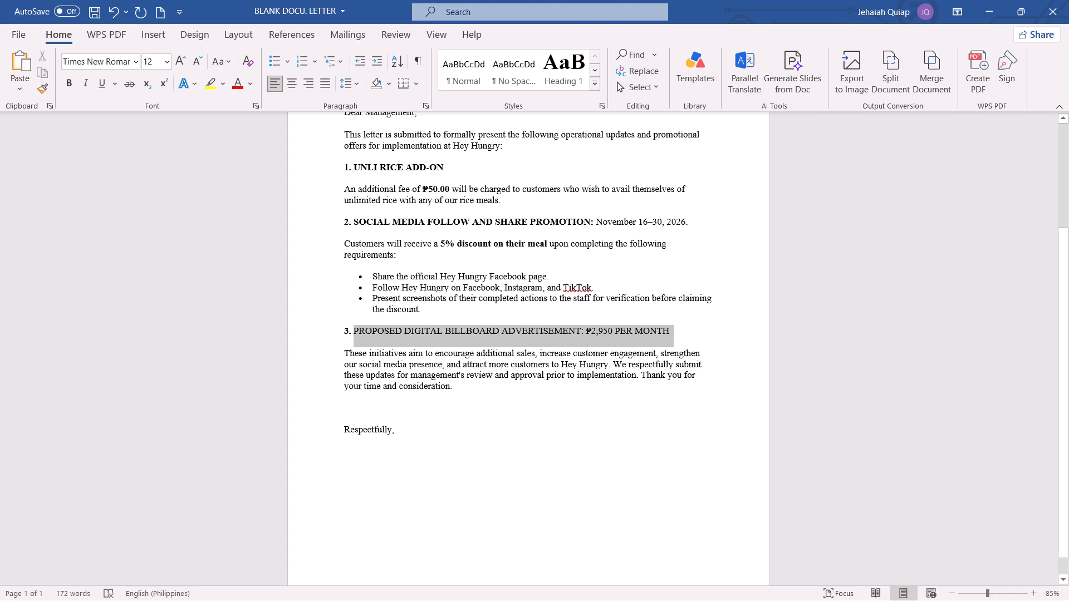
pyautogui.moveTo(364, 329); pyautogui.dragTo(365, 329)
pyautogui.click(371, 311)
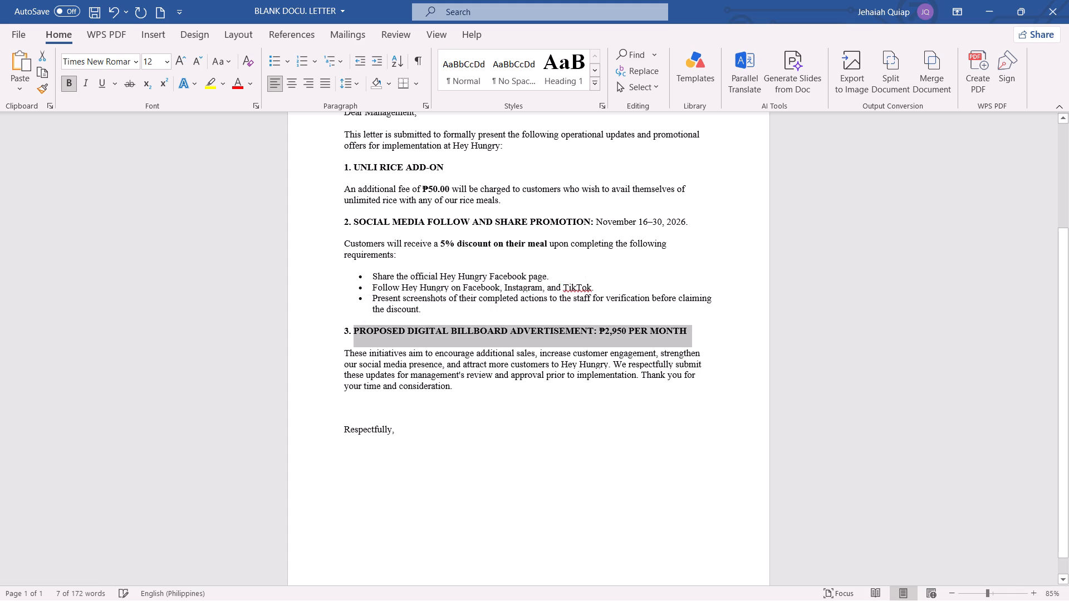
pyautogui.click(447, 406)
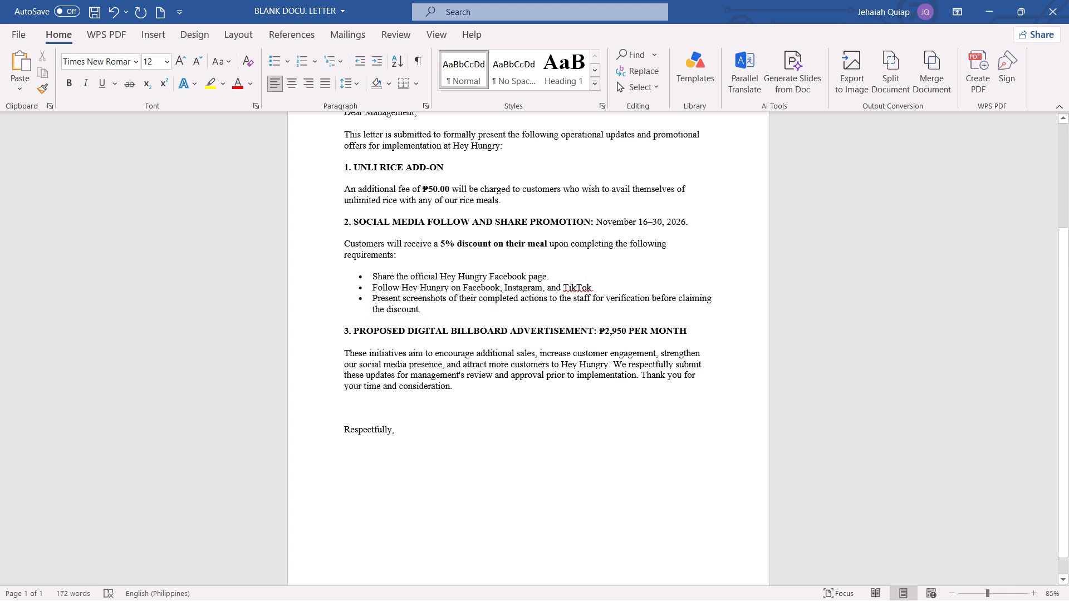
# Add the first signatory's full name in capital letters below "Respectfully,", leaving space above it for the signature.
pyautogui.click(411, 443)
pyautogui.press('Return')
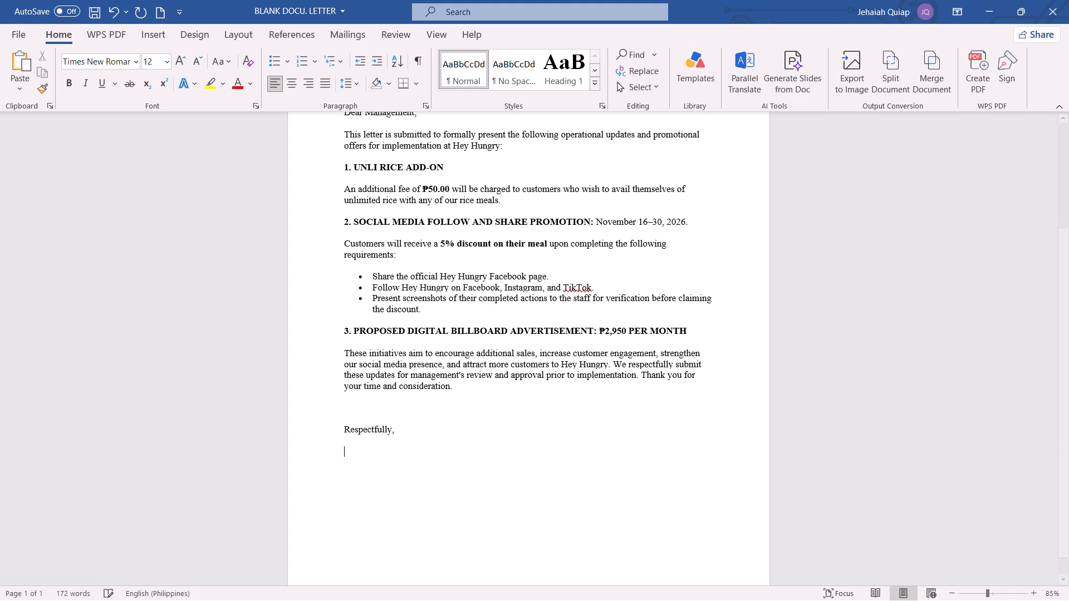
pyautogui.press('Return')
pyautogui.press('BackSpace')
pyautogui.press('BackSpace')
pyautogui.press('BackSpace')
pyautogui.press('BackSpace')
pyautogui.press('BackSpace')
pyautogui.press('BackSpace')
pyautogui.press('BackSpace')
pyautogui.press('BackSpace')
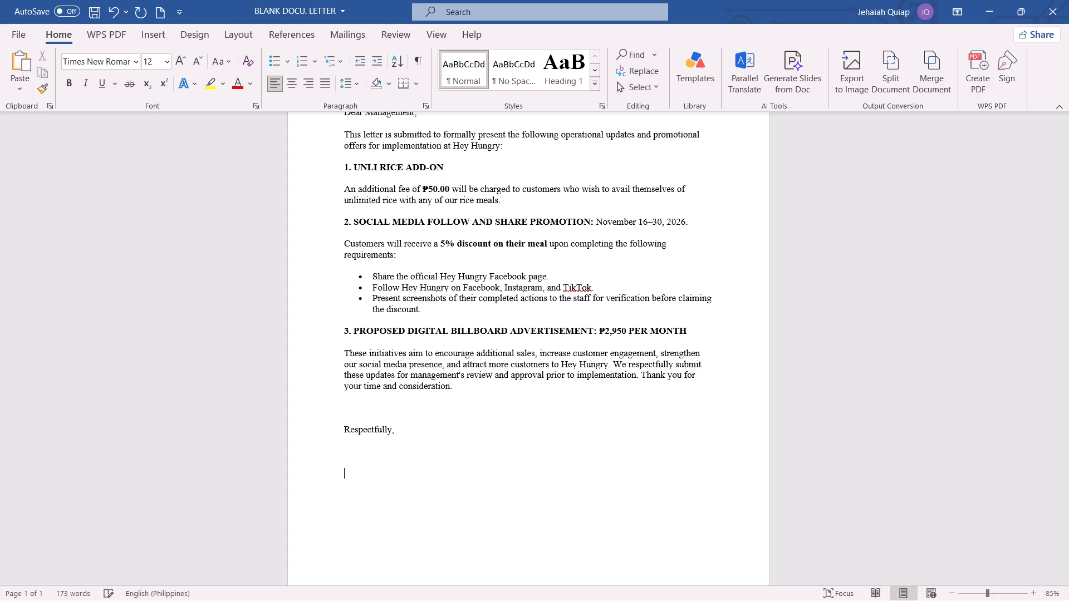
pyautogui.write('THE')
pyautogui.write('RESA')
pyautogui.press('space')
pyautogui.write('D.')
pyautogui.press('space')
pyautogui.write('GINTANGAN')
# Add the second signatory's full name in capital letters below the first signatory, leaving space between them for a signature.
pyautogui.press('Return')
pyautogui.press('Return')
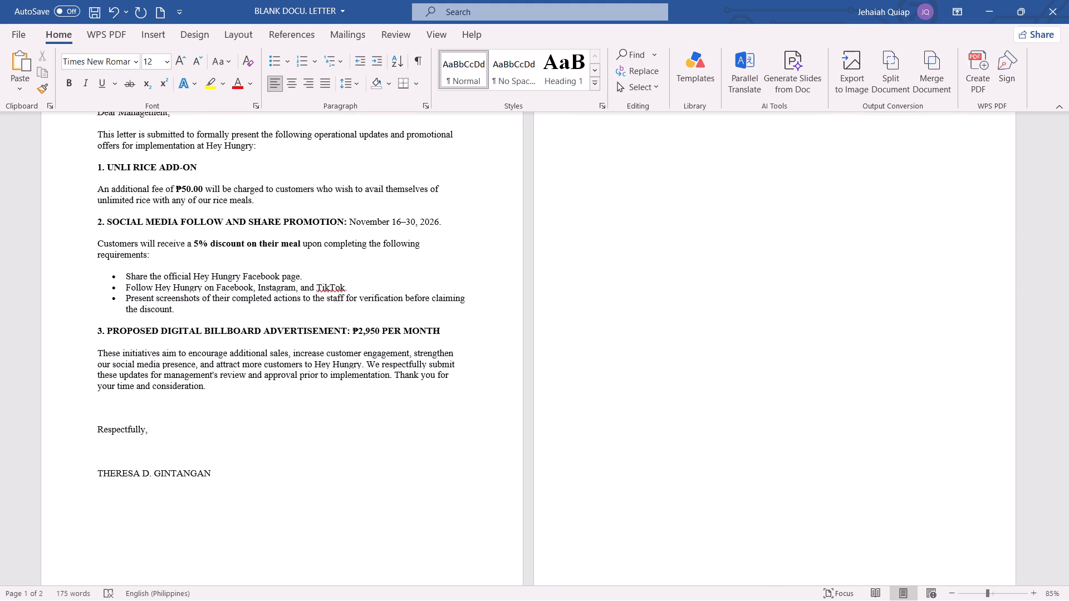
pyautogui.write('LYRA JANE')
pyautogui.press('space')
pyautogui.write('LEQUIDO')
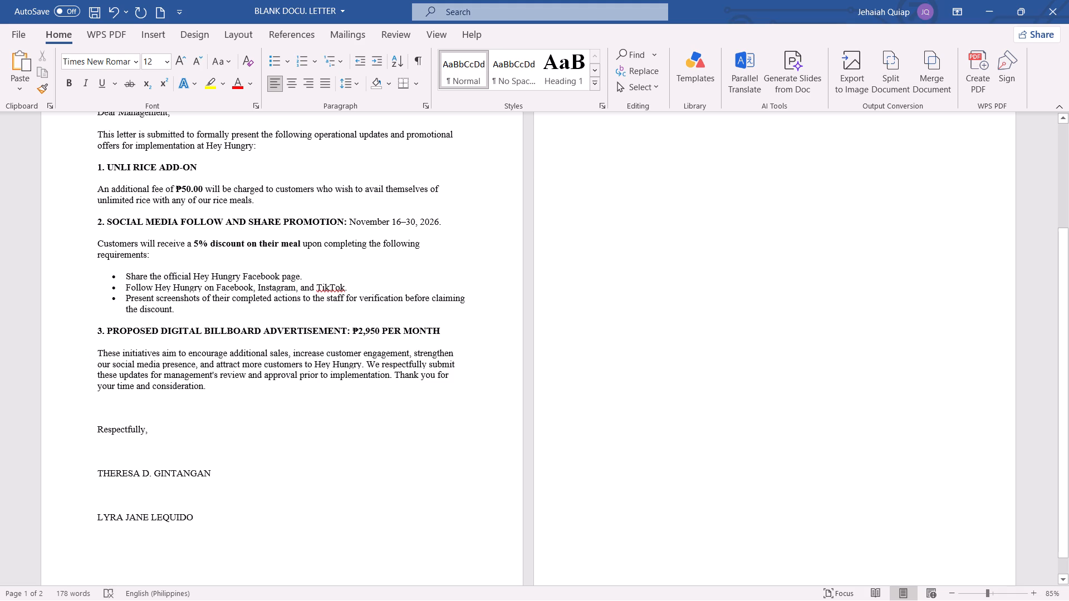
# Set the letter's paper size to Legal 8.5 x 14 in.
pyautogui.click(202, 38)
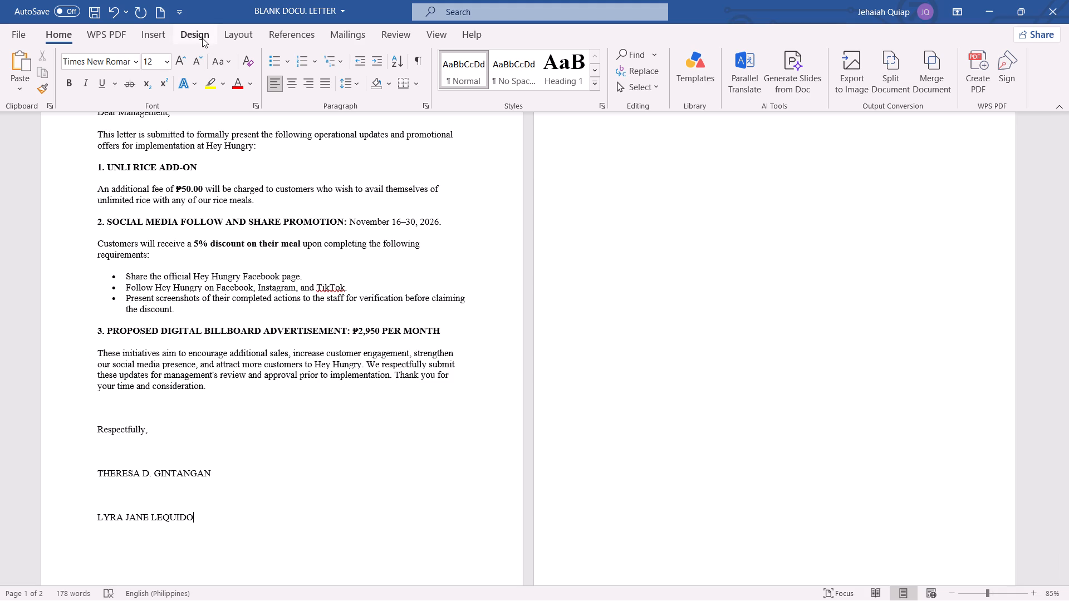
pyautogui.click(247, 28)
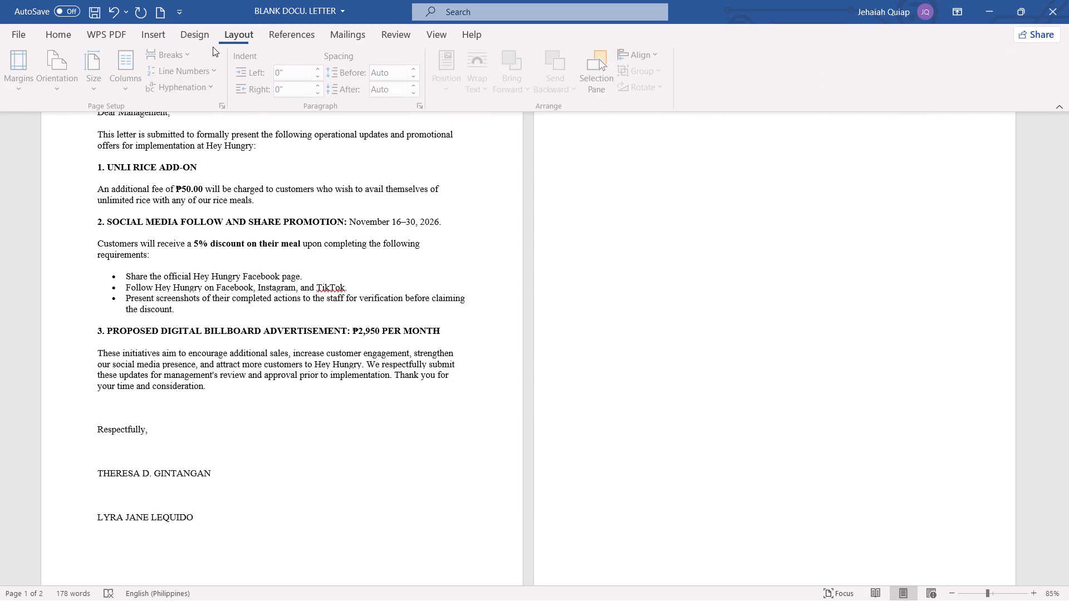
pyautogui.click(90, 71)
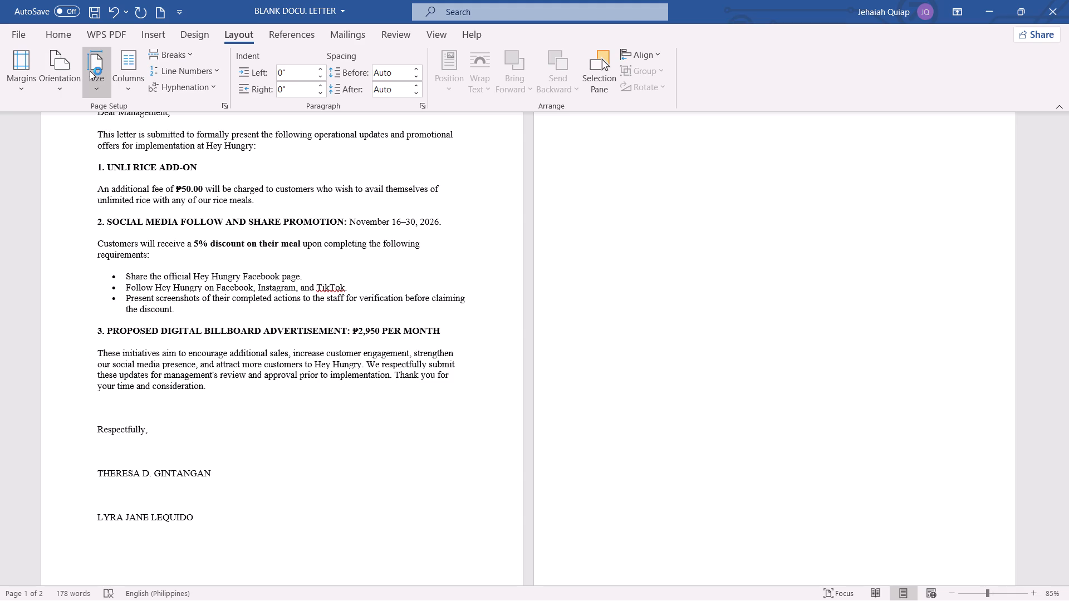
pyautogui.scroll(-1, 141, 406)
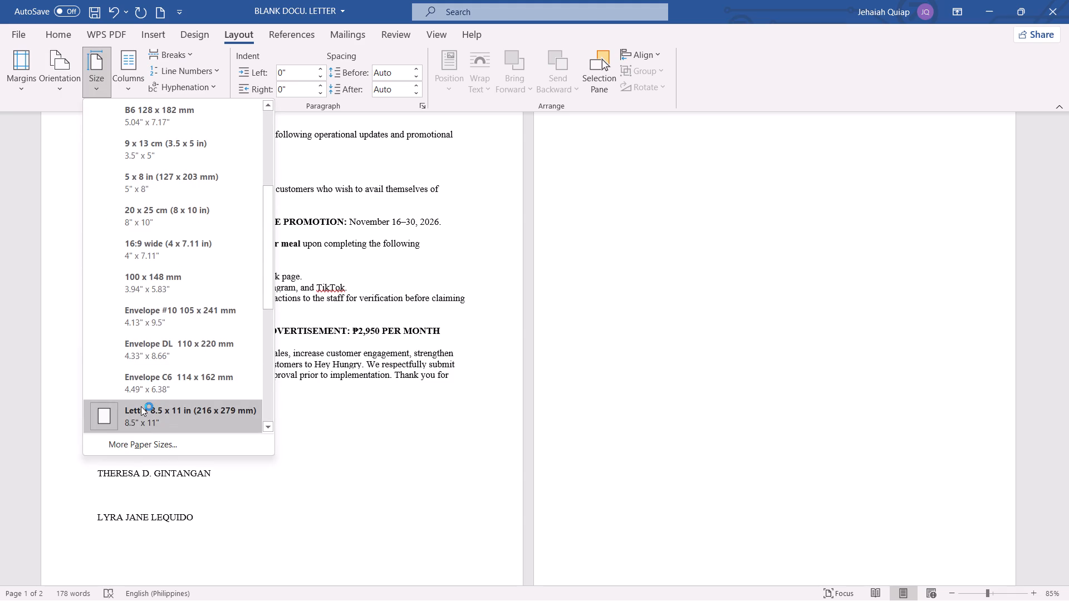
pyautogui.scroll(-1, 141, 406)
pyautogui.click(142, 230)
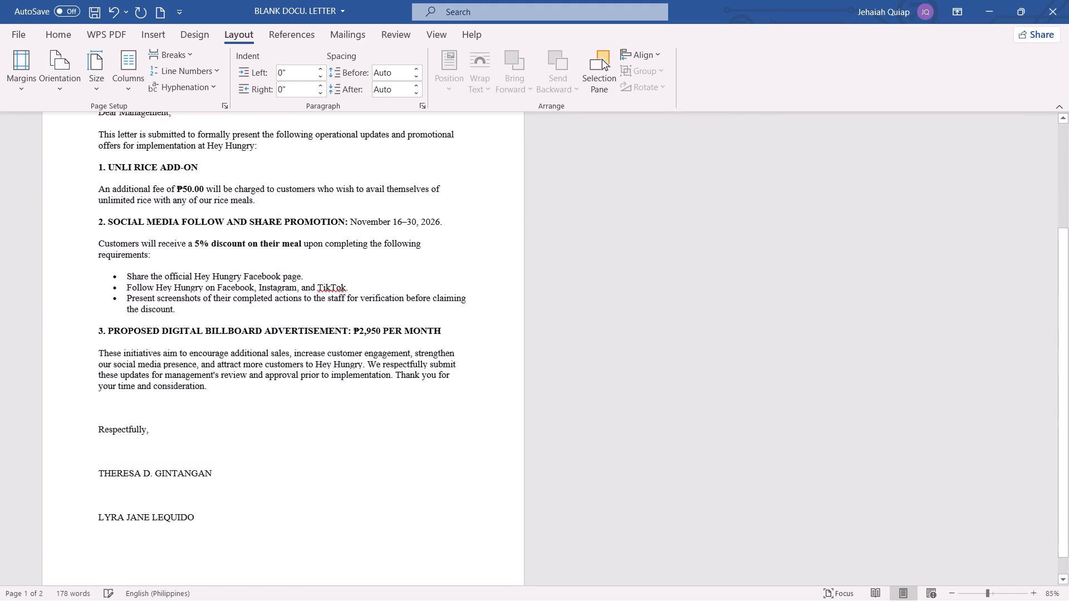
# Change the day in the letter's date line so it reads November 6, 2026.
pyautogui.scroll(8, 574, 446)
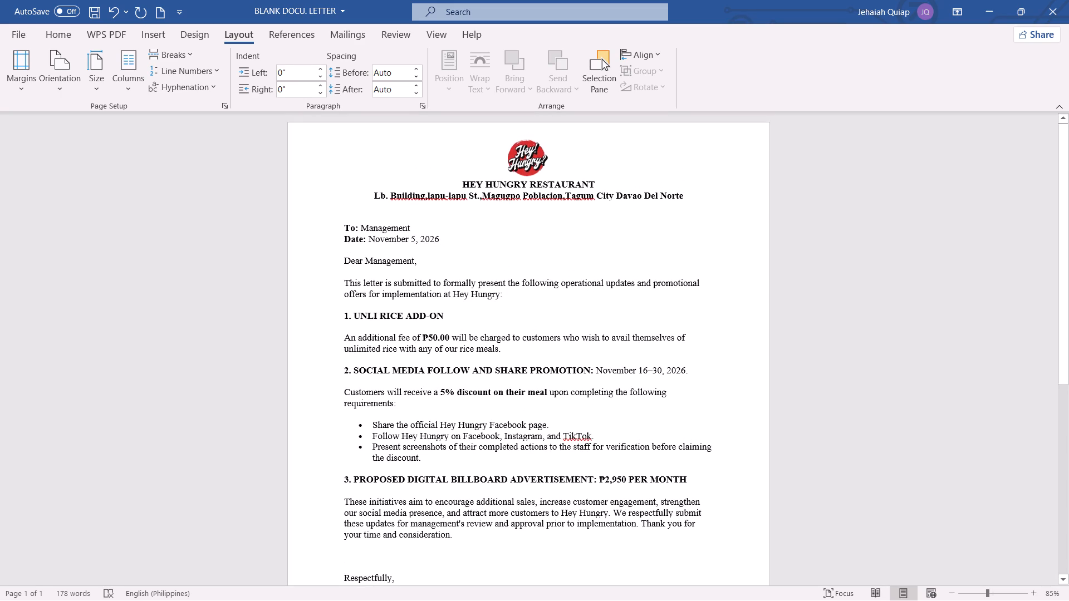
pyautogui.click(415, 240)
pyautogui.press('BackSpace')
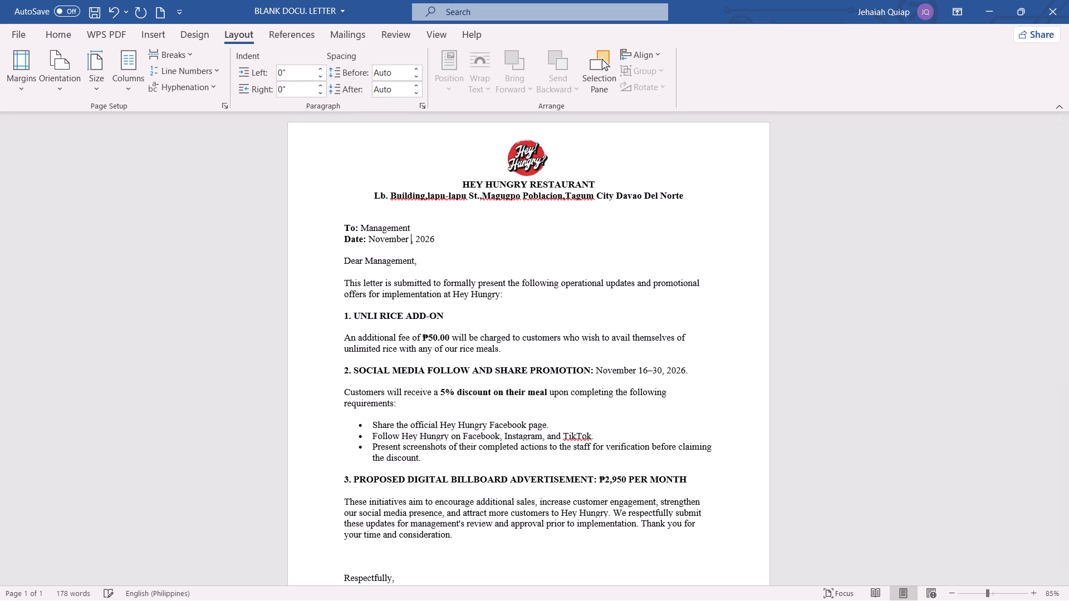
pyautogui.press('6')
pyautogui.click(492, 339)
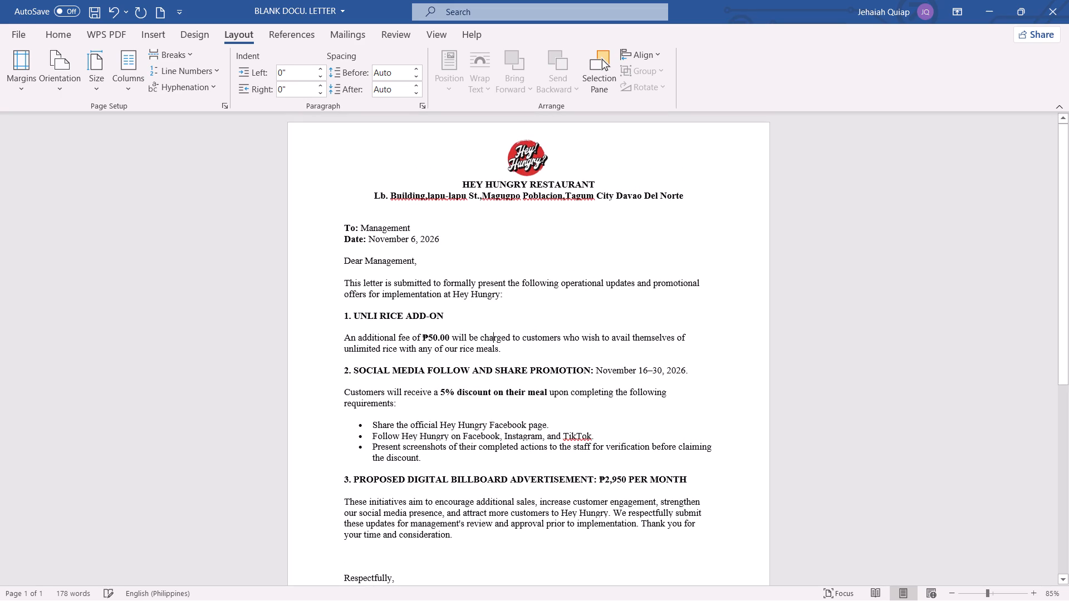
pyautogui.click(414, 298)
pyautogui.scroll(-2, 414, 298)
pyautogui.scroll(6, 414, 298)
# Open the print settings and apply Narrow margins of 0.5" to the letter.
pyautogui.hotkey('ctrl', 'p')
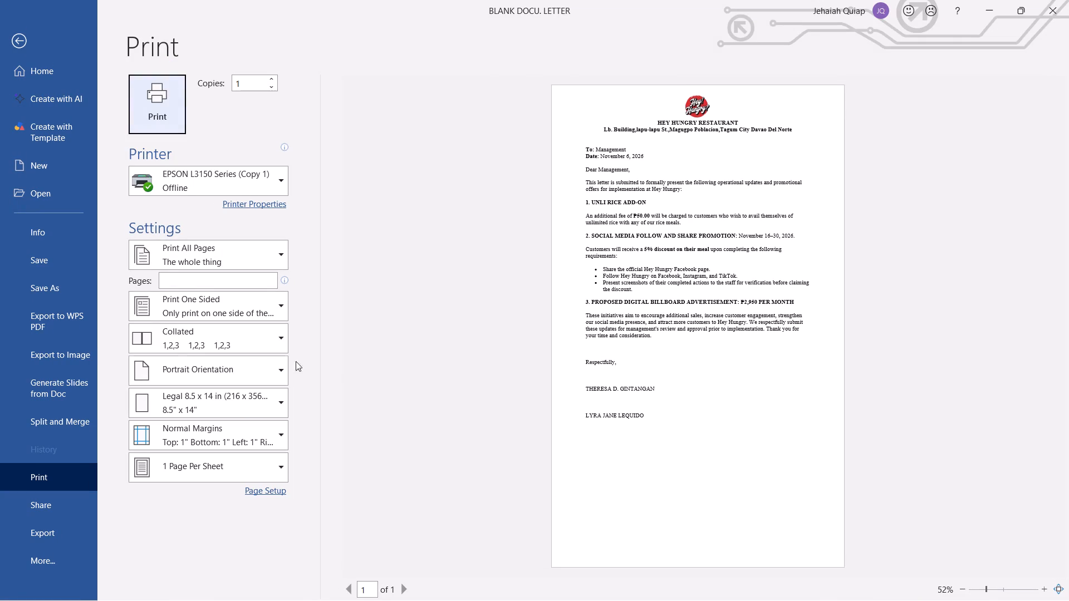
pyautogui.click(257, 448)
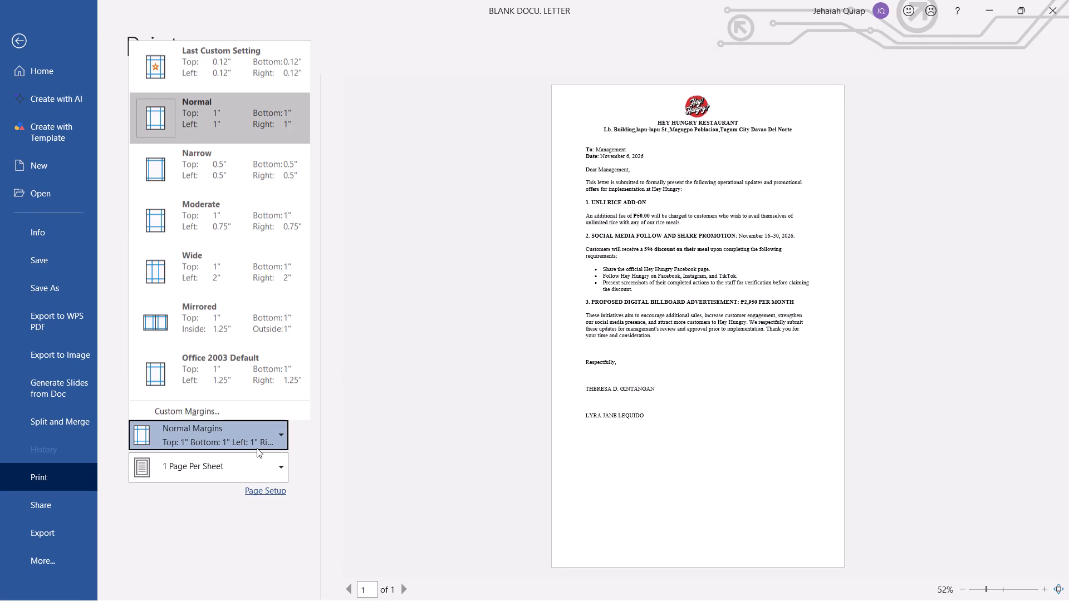
pyautogui.click(191, 121)
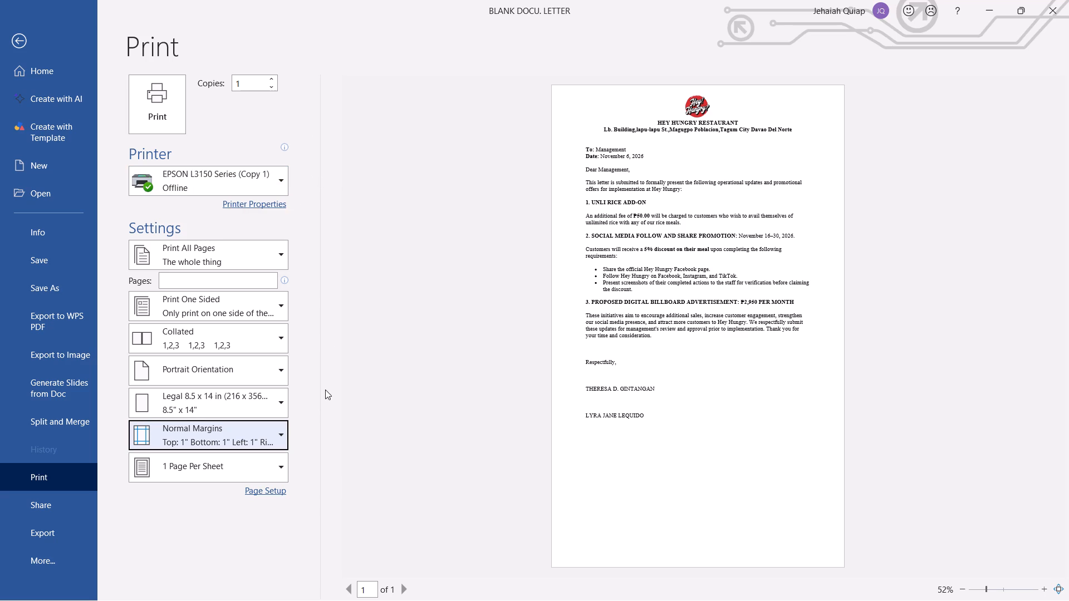
pyautogui.click(279, 436)
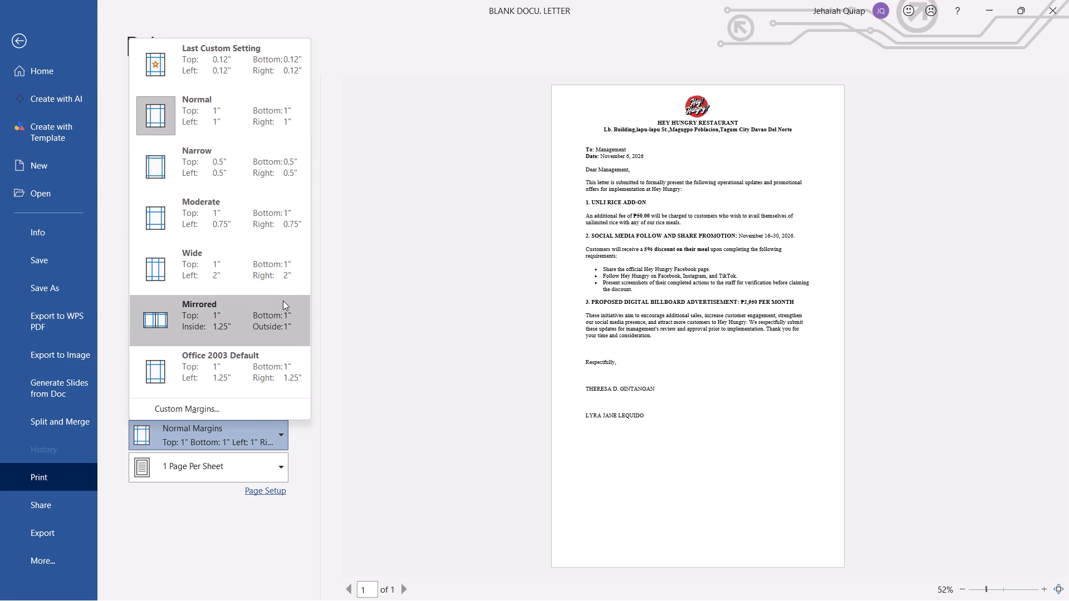
pyautogui.click(282, 164)
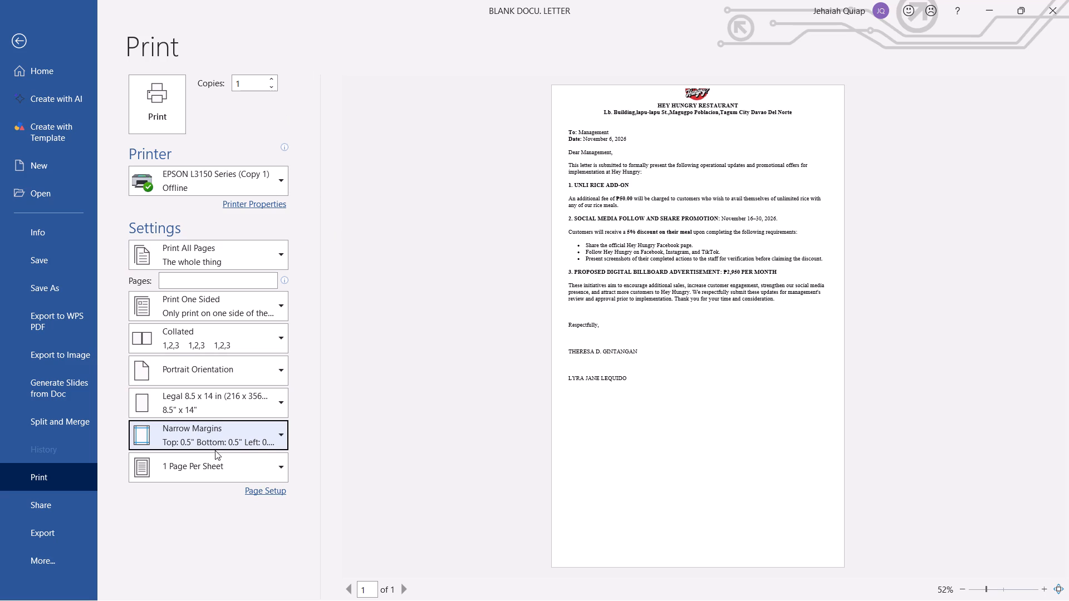
# Set a custom top margin of 1" for the whole document.
pyautogui.click(279, 436)
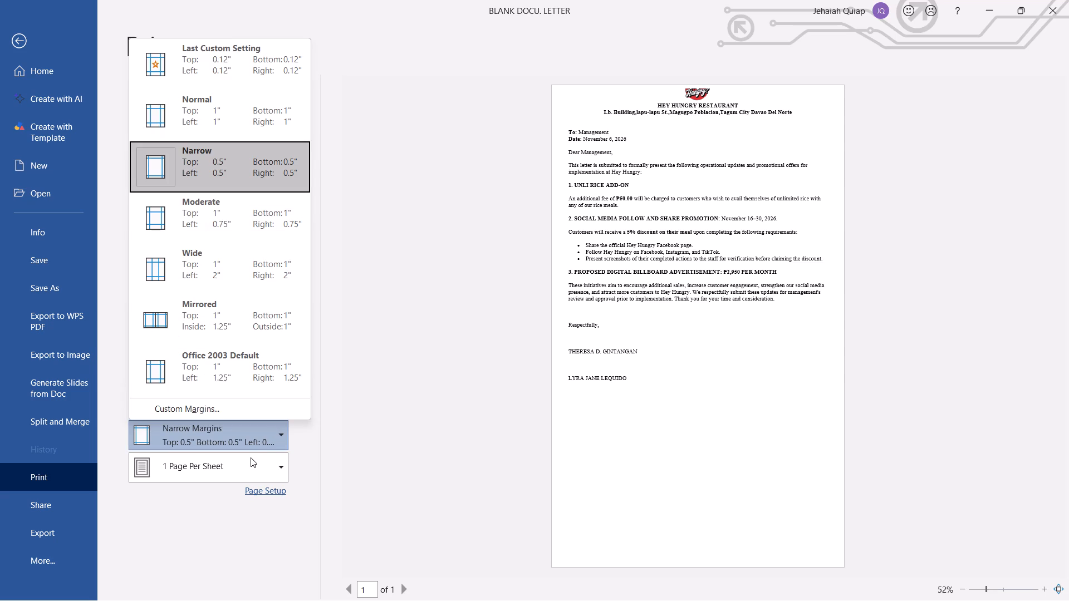
pyautogui.click(258, 415)
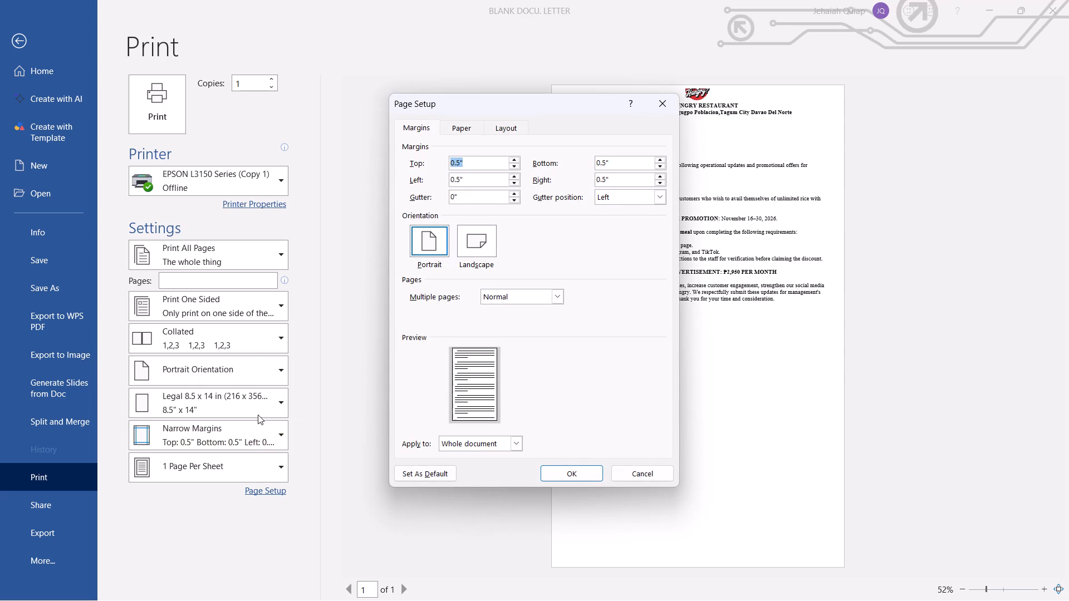
pyautogui.click(459, 165)
pyautogui.press('BackSpace')
pyautogui.press('BackSpace')
pyautogui.press('BackSpace')
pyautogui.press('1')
pyautogui.press('Return')
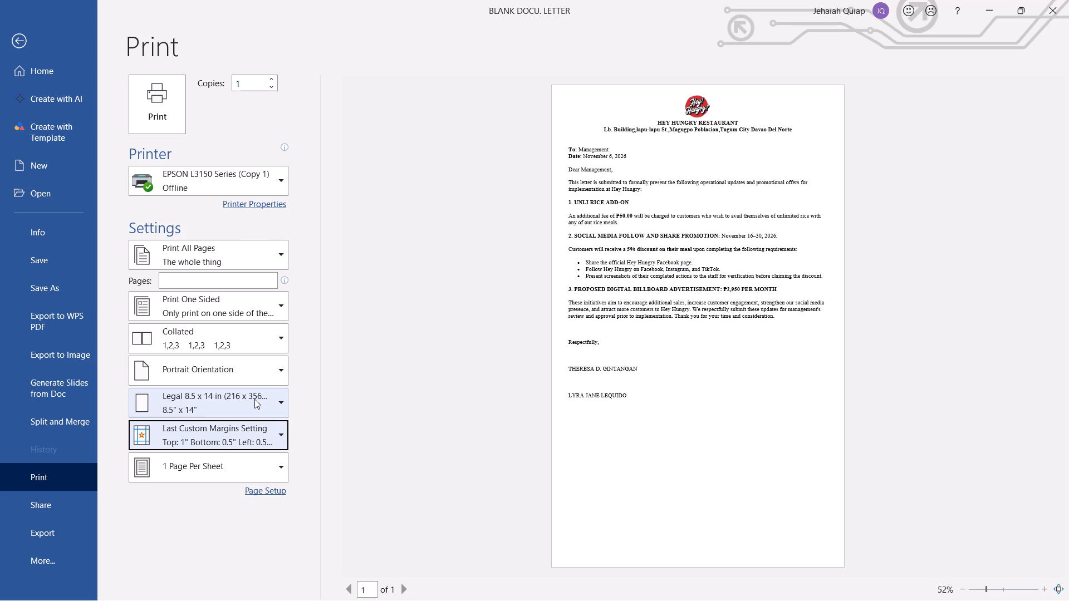
# Set the paper size for printing to A4 210 x 297 mm.
pyautogui.click(254, 399)
pyautogui.scroll(3, 234, 197)
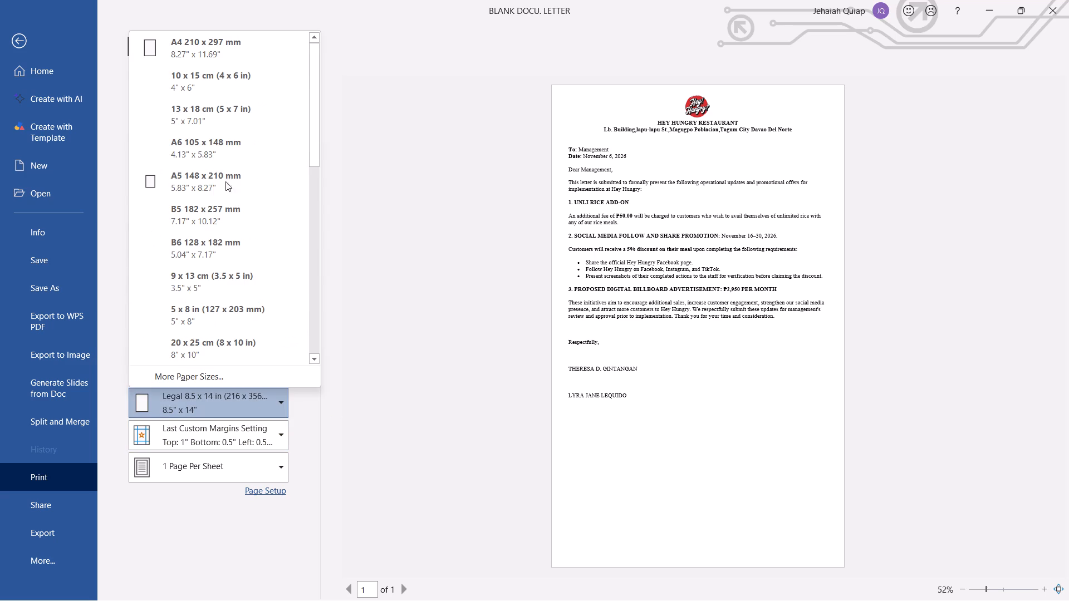
pyautogui.click(213, 33)
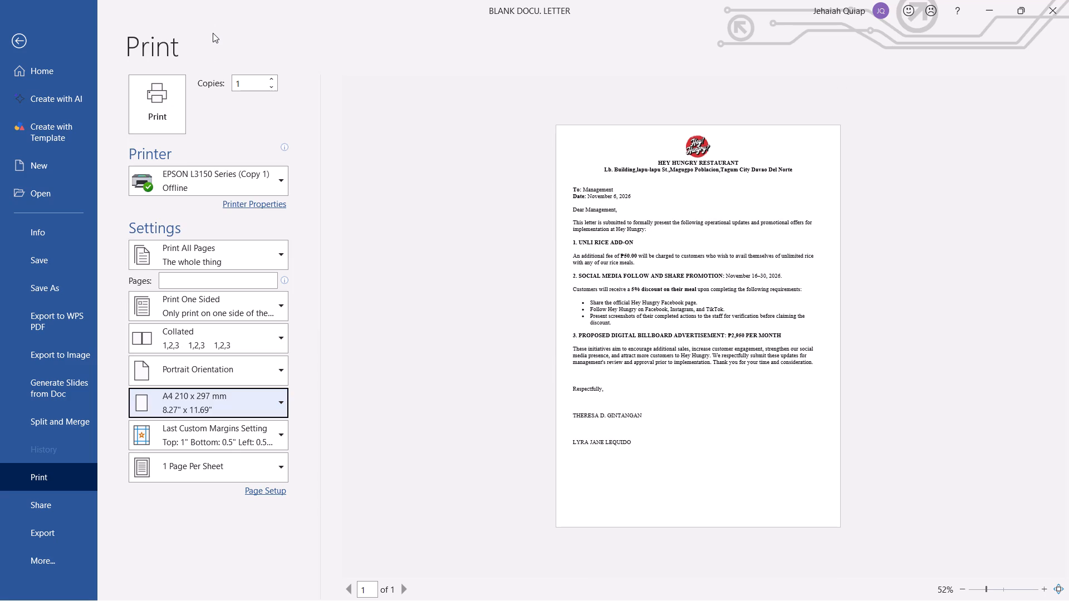
# Print one copy of the letter on the EPSON L3150 Series (Copy 1) printer.
pyautogui.click(240, 197)
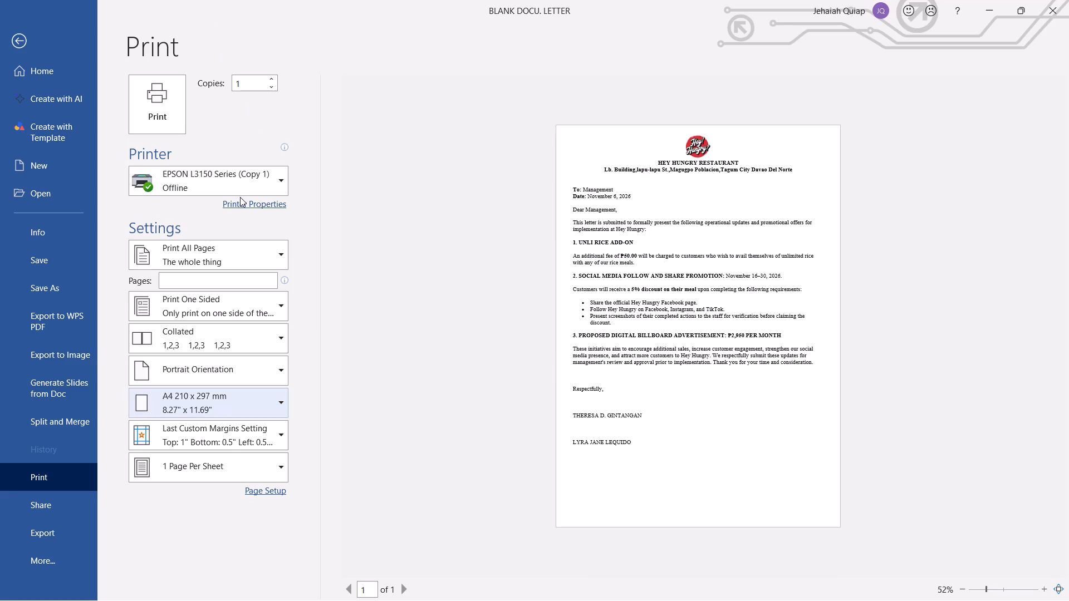
pyautogui.click(237, 190)
pyautogui.click(237, 190)
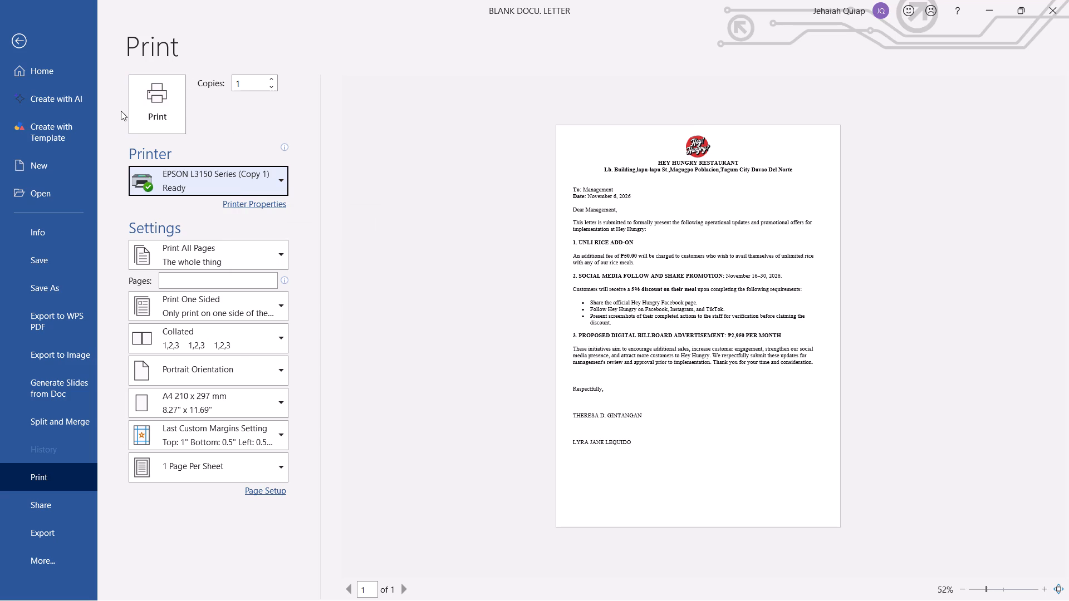
pyautogui.click(158, 101)
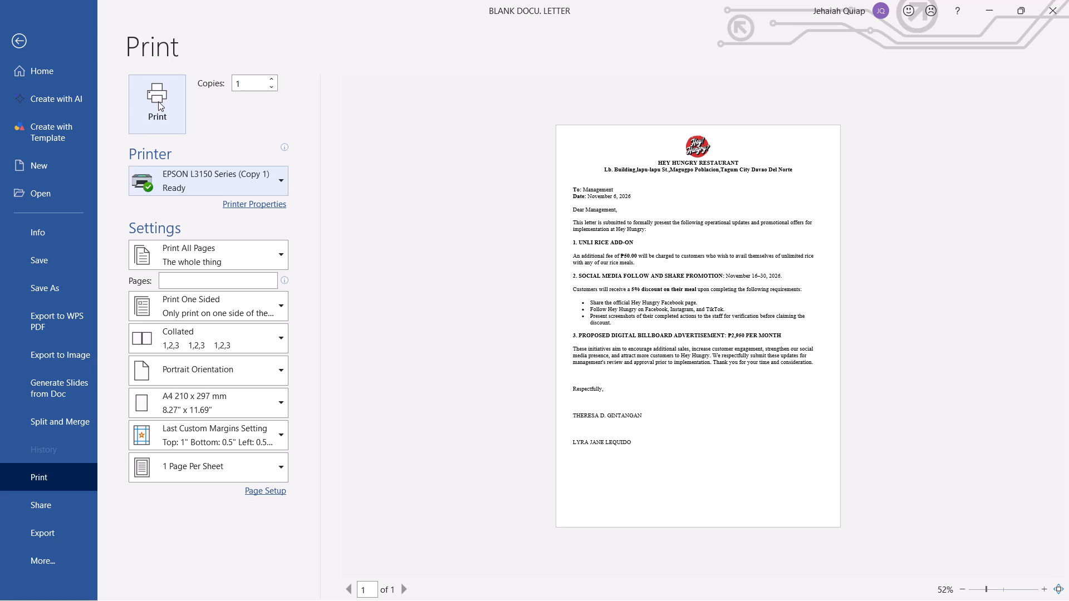
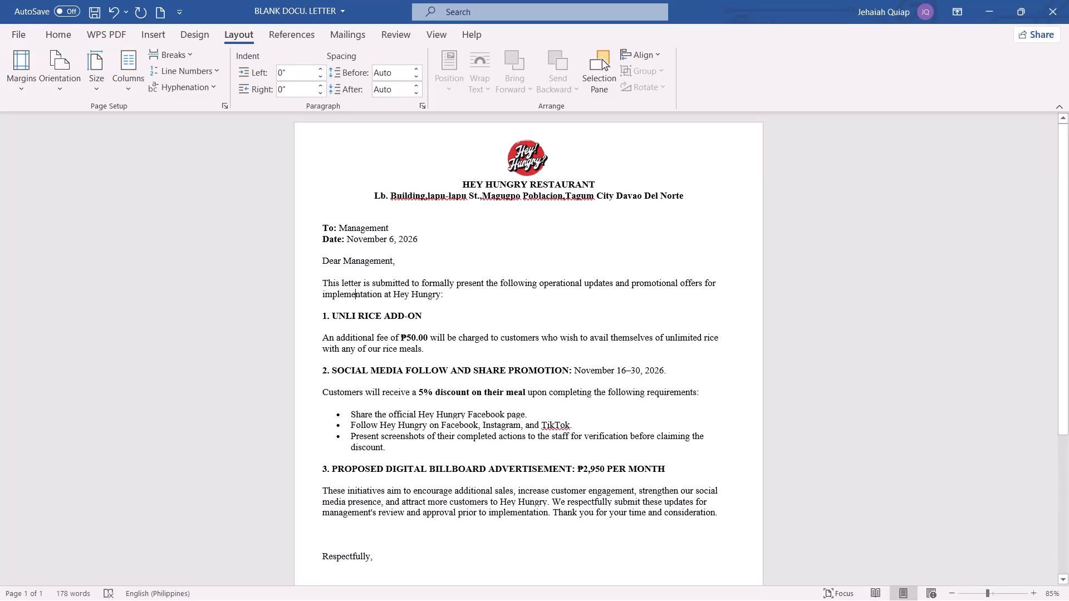
# Justify the closing paragraph that begins "These initiatives aim to encourage additional sales" beneath the billboard heading.
pyautogui.scroll(-2, 486, 455)
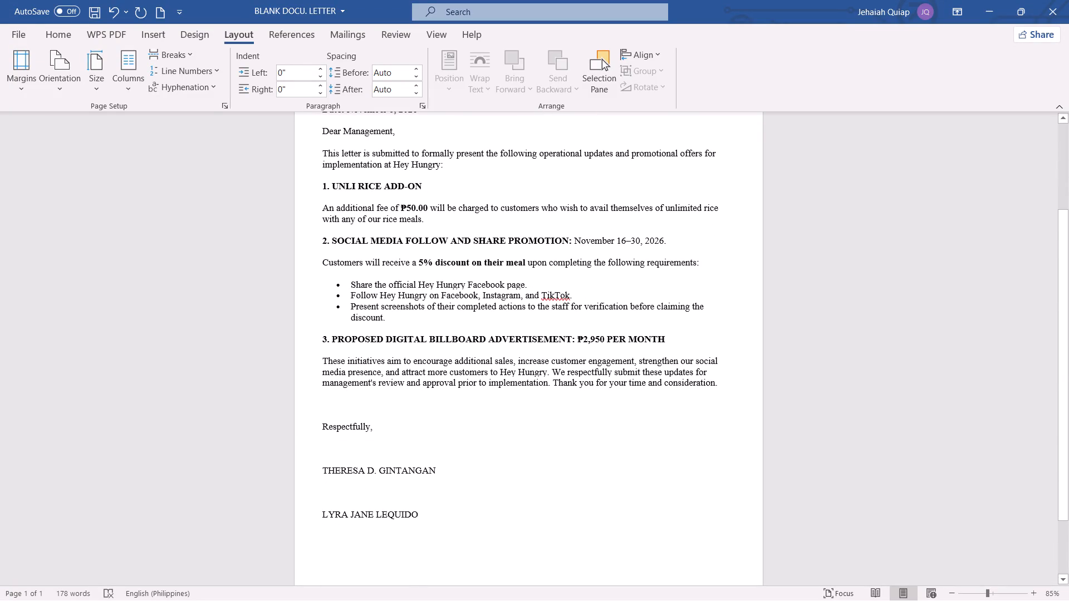
pyautogui.moveTo(319, 359); pyautogui.dragTo(675, 385)
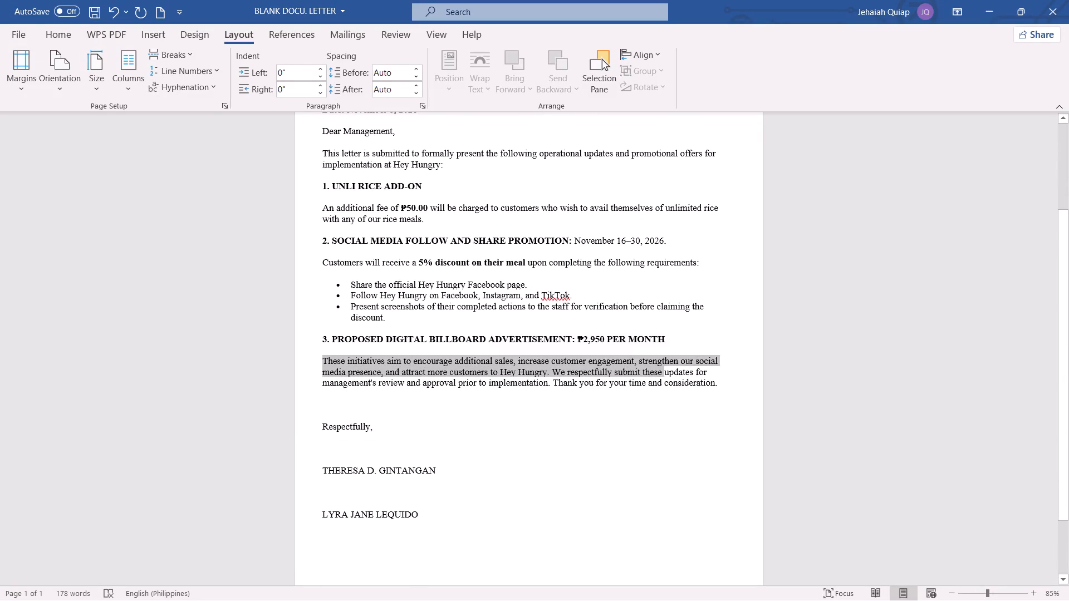
pyautogui.moveTo(675, 385); pyautogui.dragTo(754, 396)
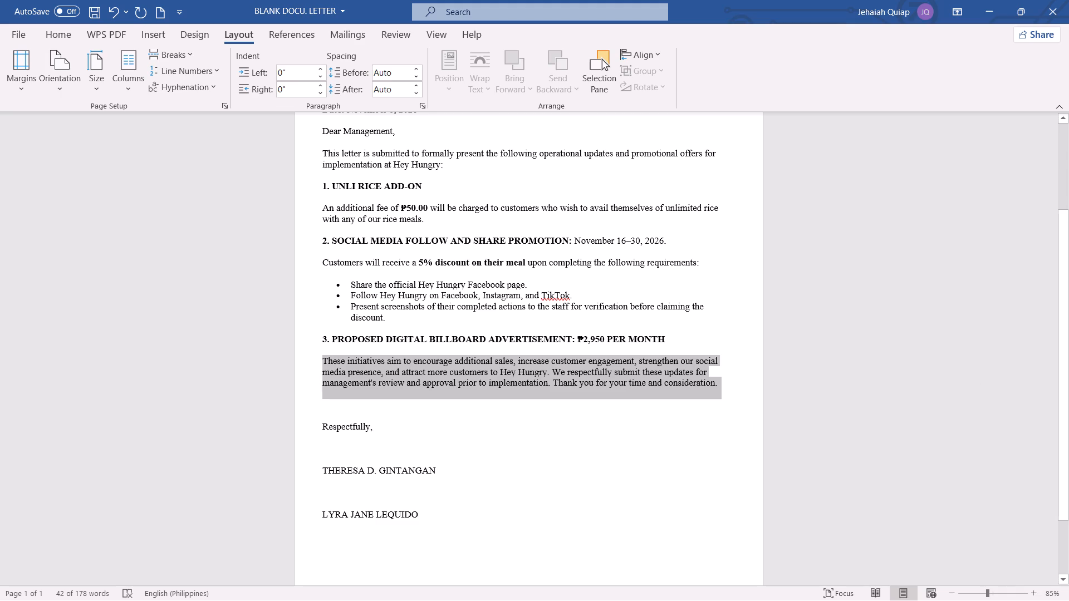
pyautogui.click(64, 35)
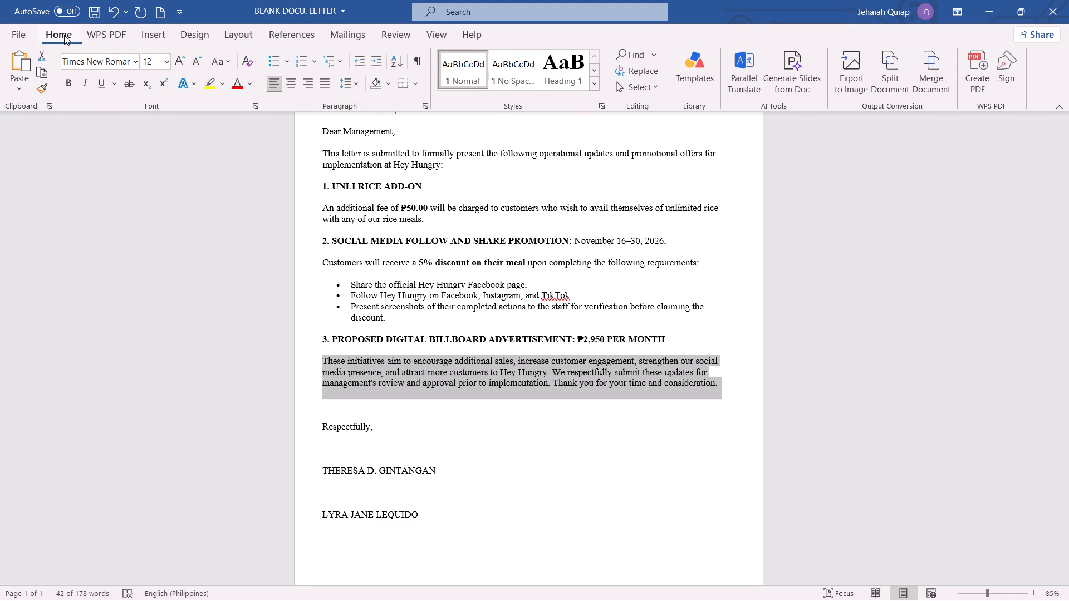
pyautogui.click(324, 90)
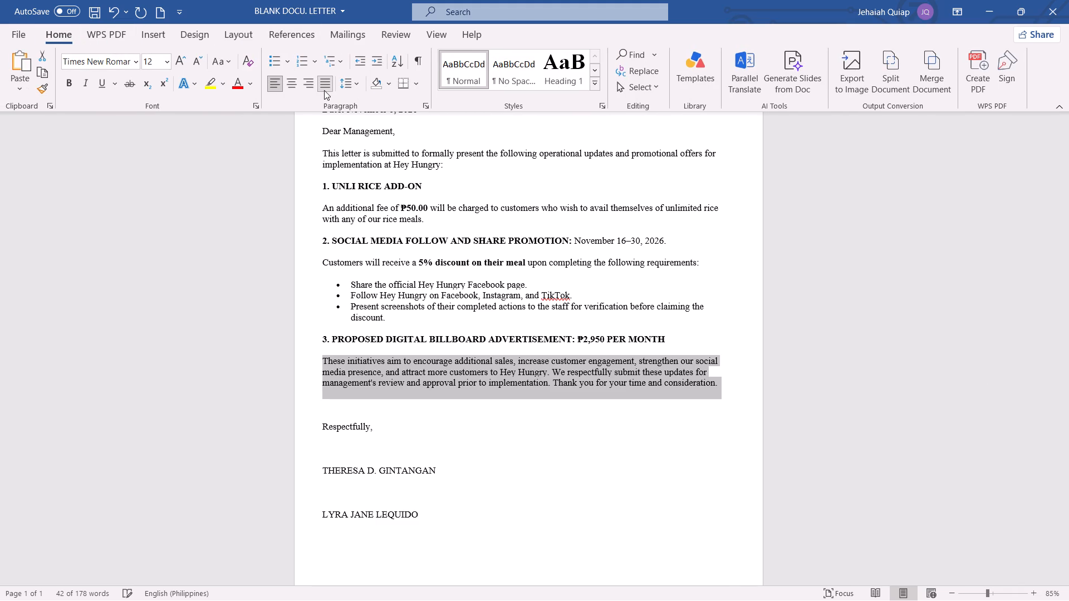
pyautogui.click(497, 403)
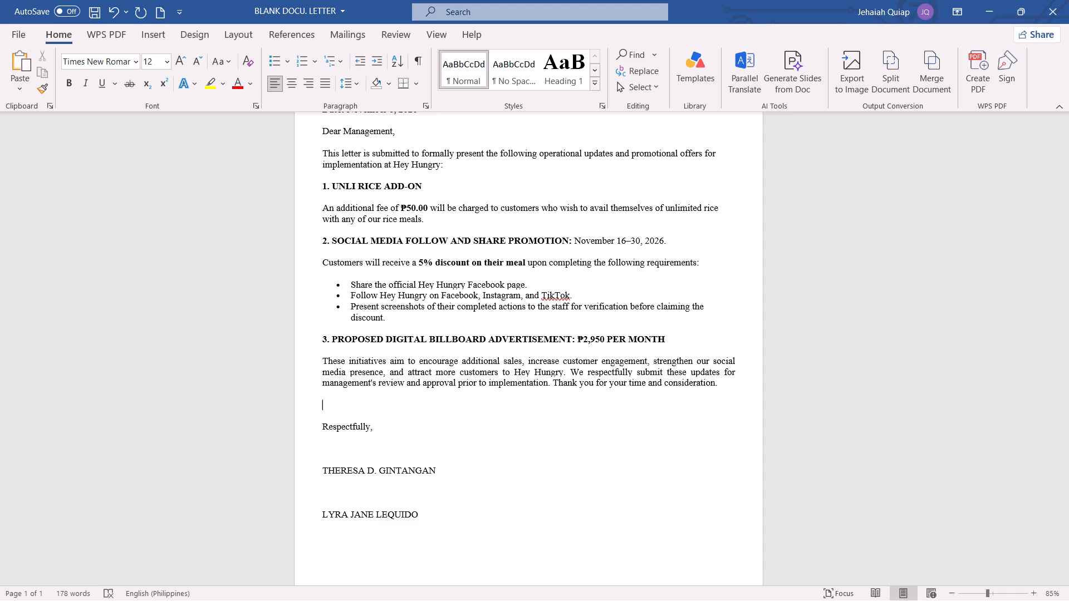
# Print one copy of the letter on A4 with the EPSON L3150 Series (Copy 1) printer.
pyautogui.hotkey('ctrl', 'p')
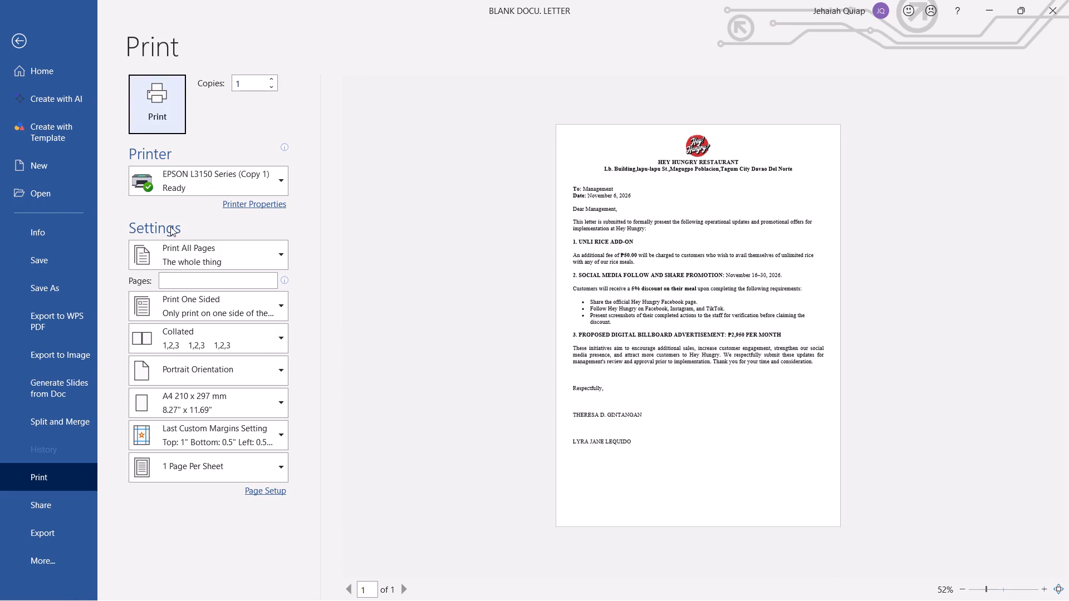
pyautogui.click(149, 130)
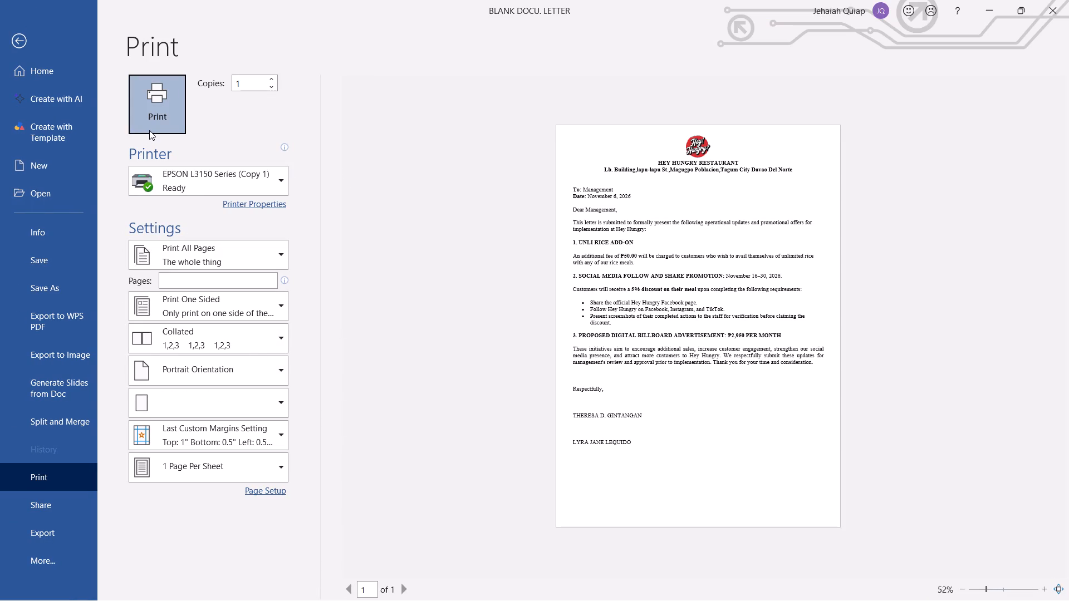
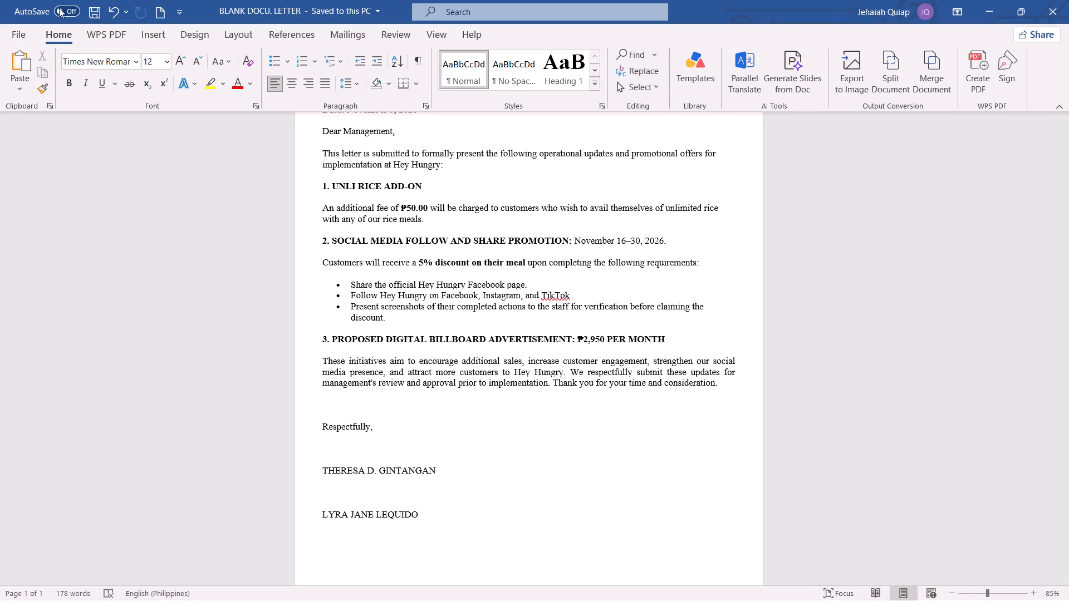
# Save the finished letter under its existing file name.
pyautogui.click(39, 7)
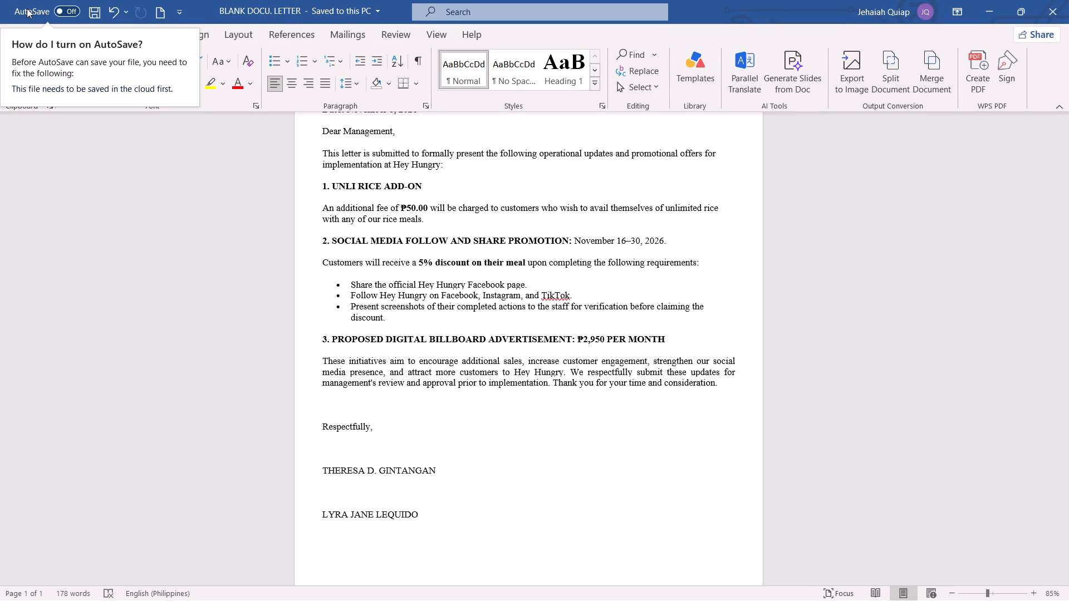
pyautogui.click(26, 8)
pyautogui.click(97, 10)
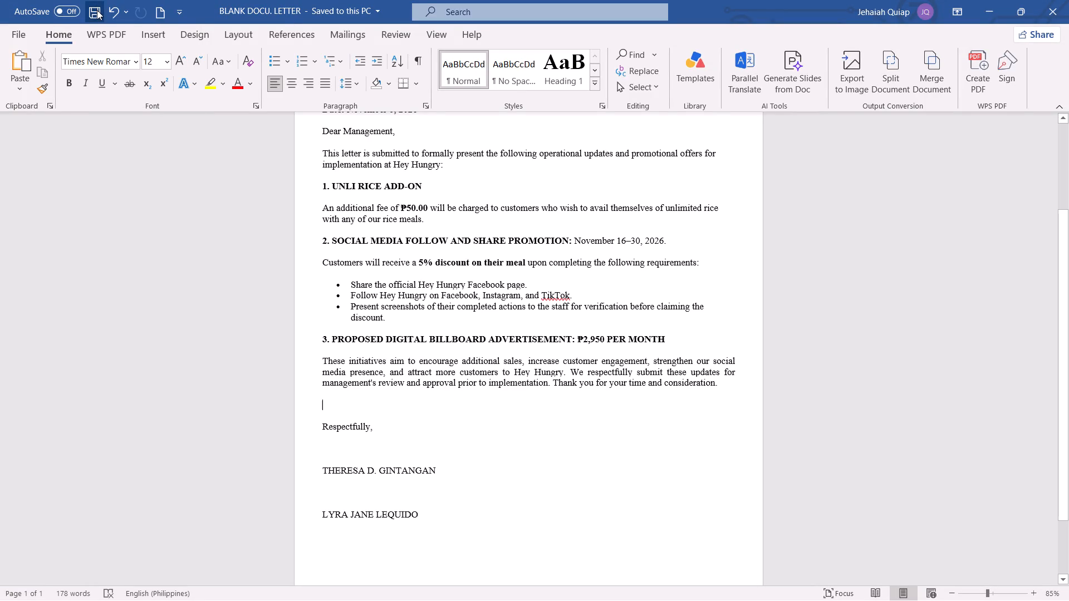
pyautogui.click(17, 40)
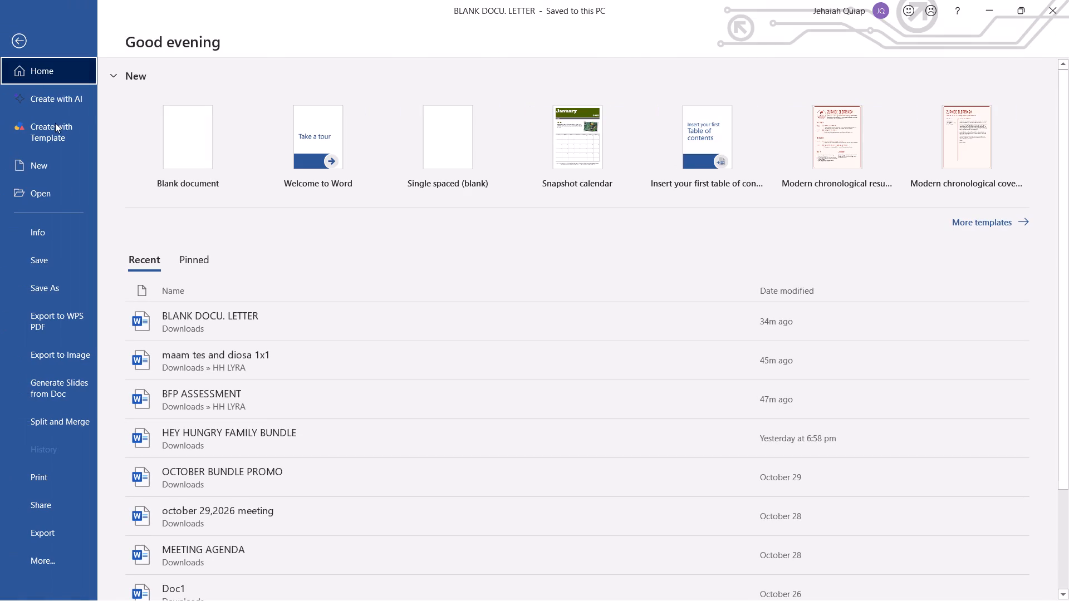
pyautogui.click(65, 263)
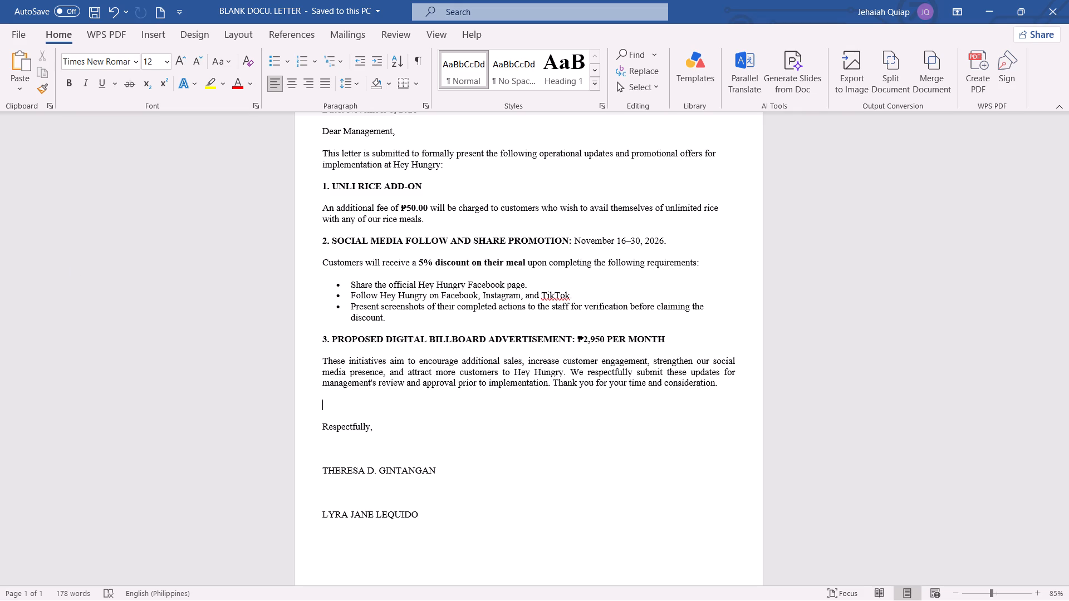
# Save a copy of the letter in the Downloads folder as a Word document named UNLI RICE PROPOSAL.
pyautogui.scroll(4, 462, 293)
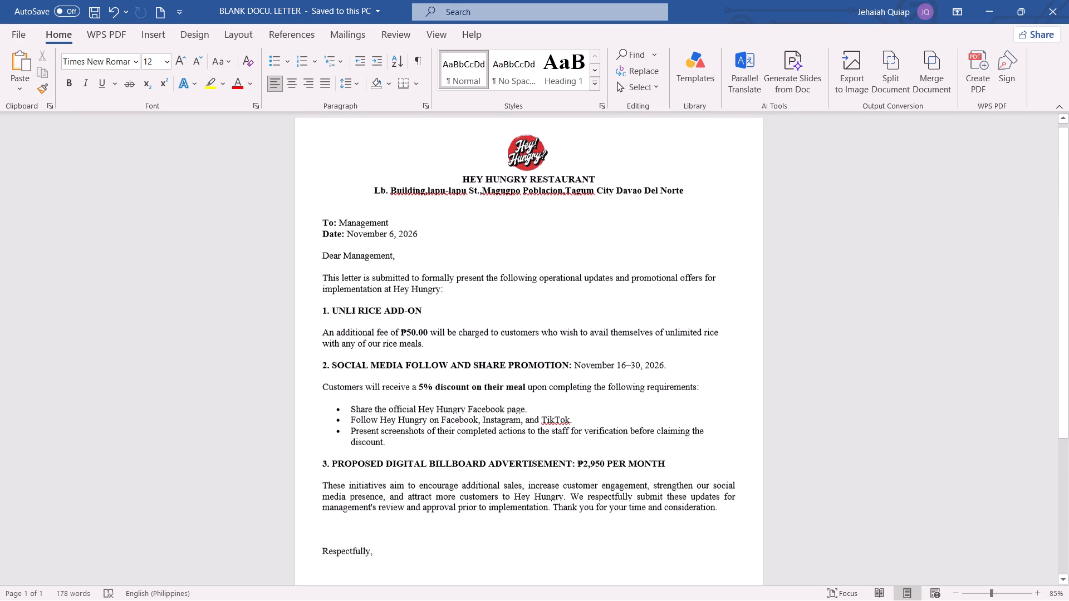
pyautogui.click(16, 43)
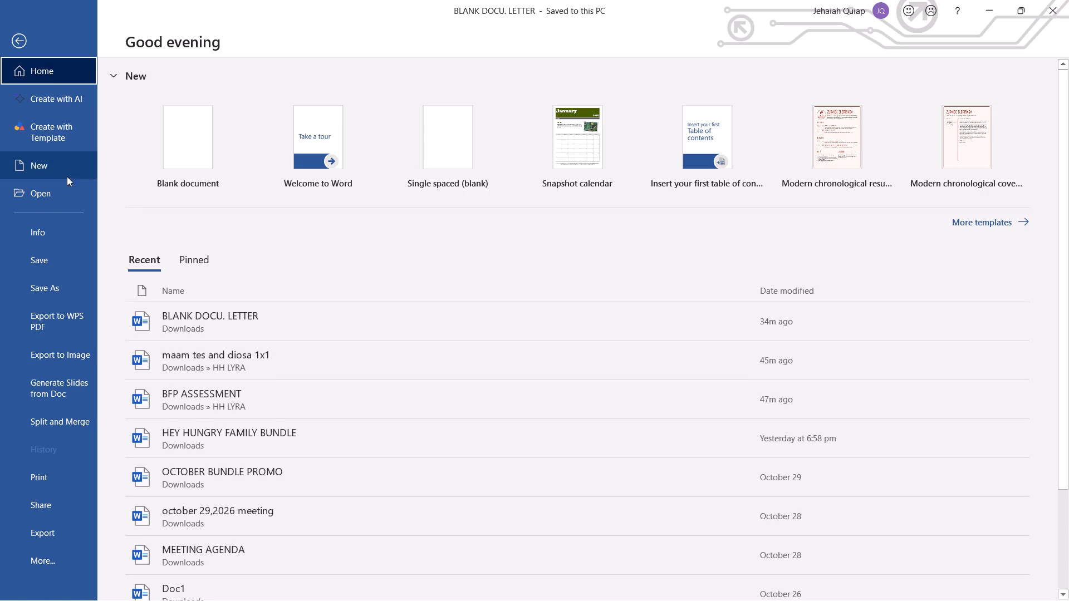
pyautogui.click(62, 279)
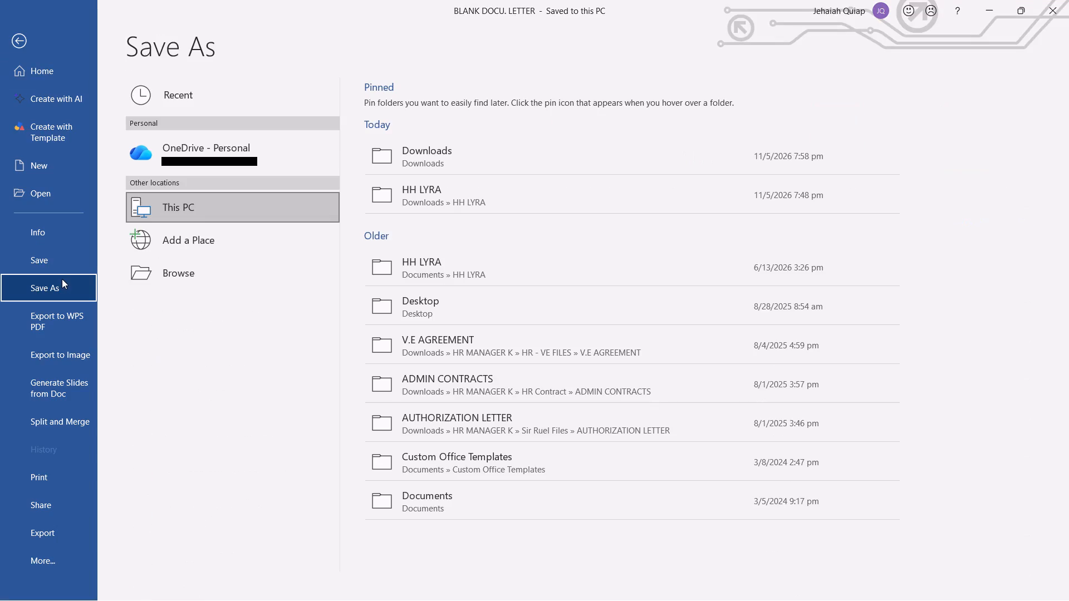
pyautogui.click(472, 161)
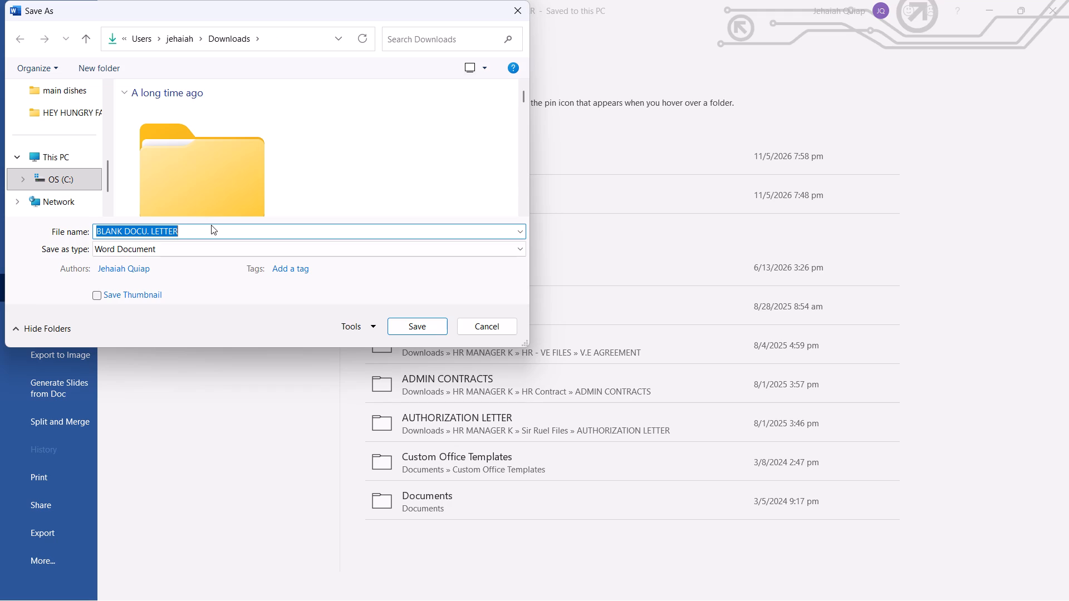
pyautogui.write('UNLI RICE PROPOSA')
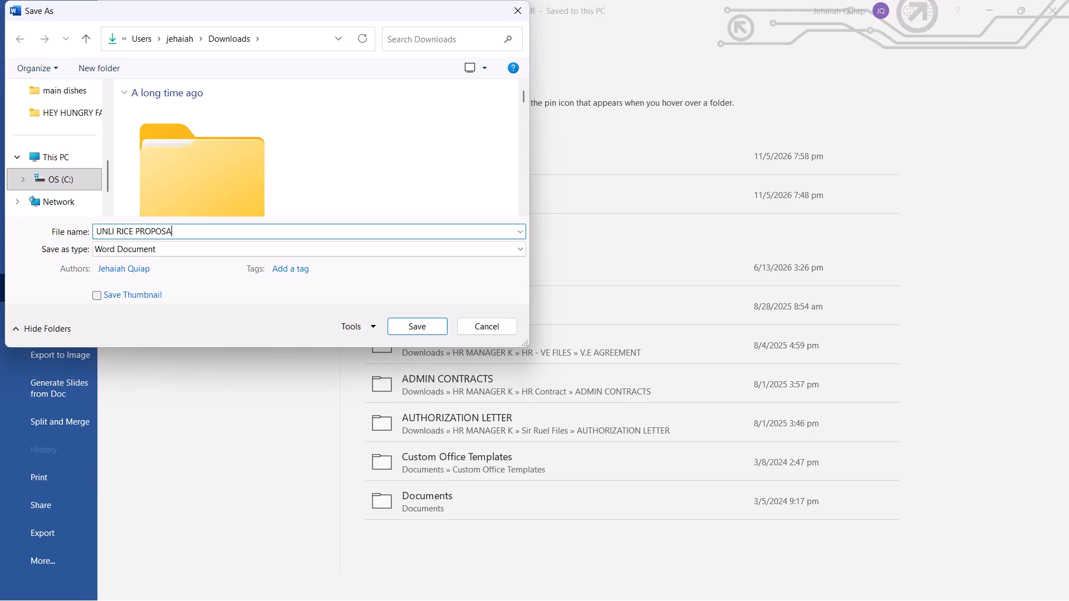
pyautogui.press('l')
pyautogui.press('Return')
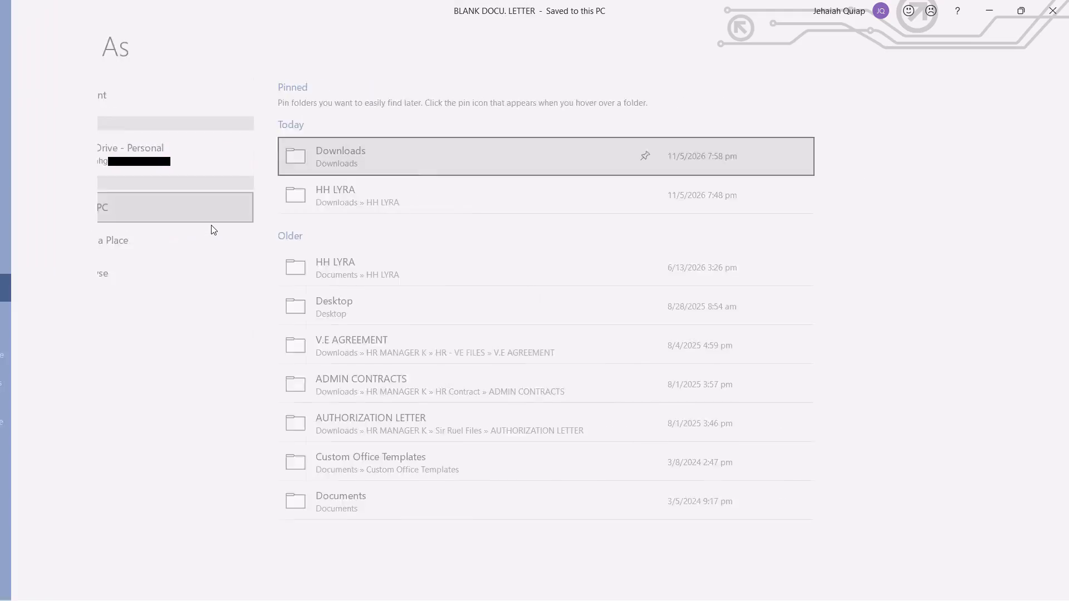